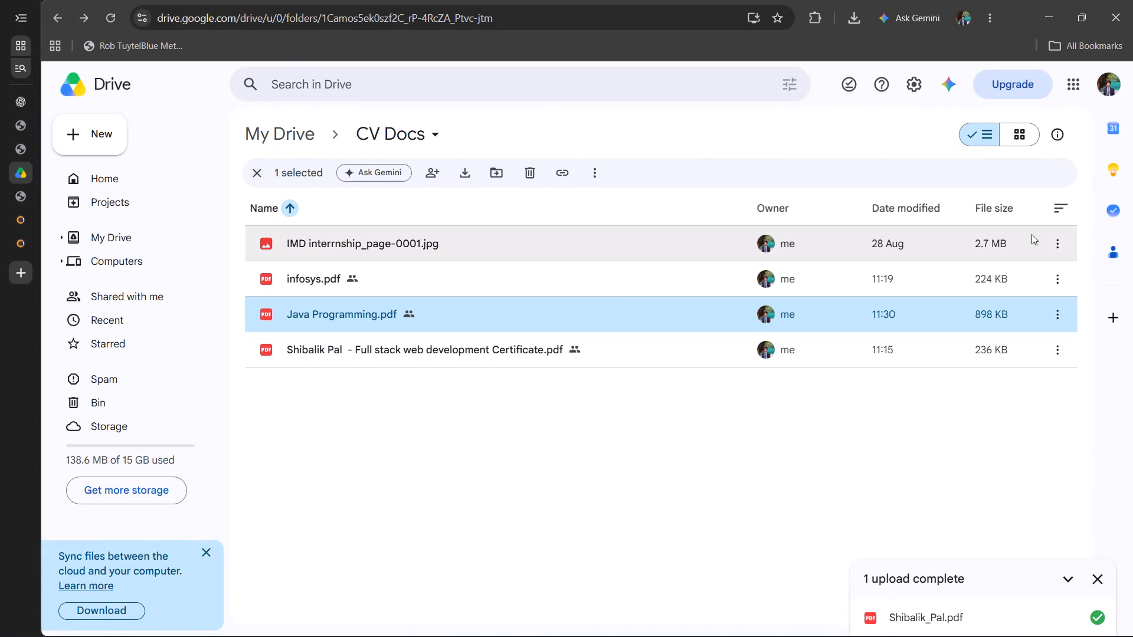
Share IMD interrnship_page-0001.jpg from the CV Docs folder with general access set to Anyone with the link.
{"action": "left_click", "coordinate": [1060, 239]}
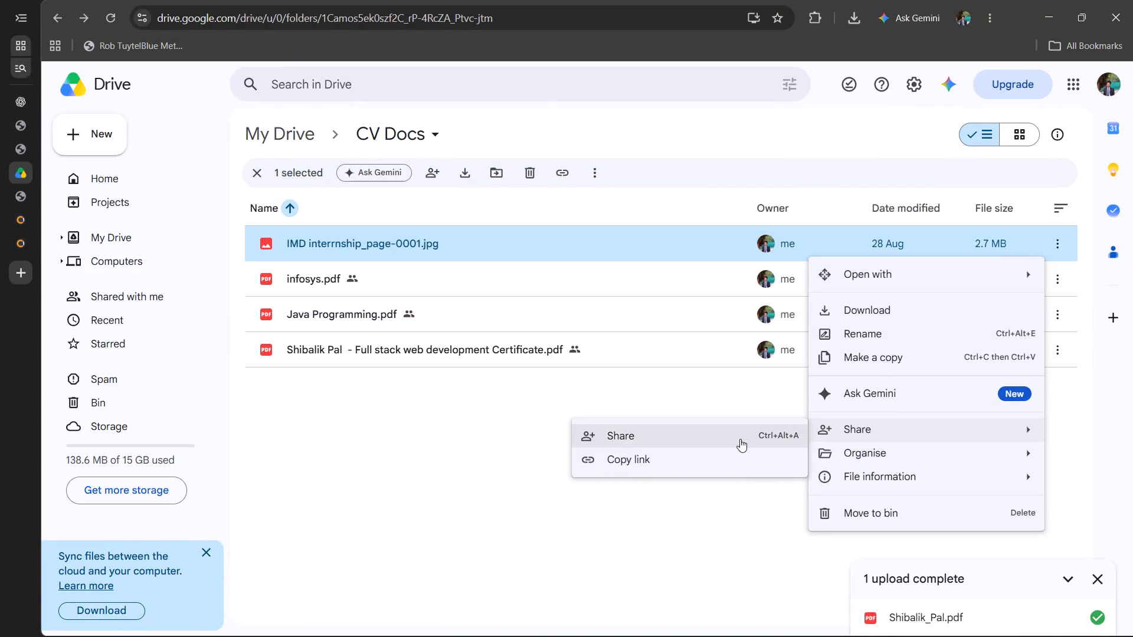
{"action": "left_click", "coordinate": [740, 439]}
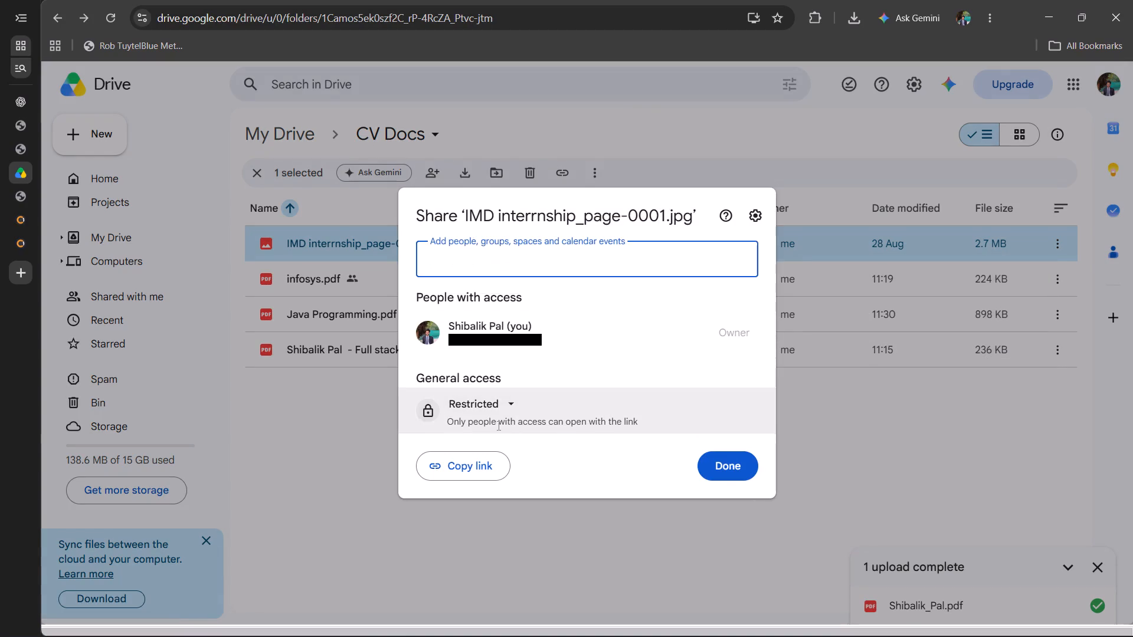
{"action": "left_click", "coordinate": [497, 425]}
{"action": "left_click", "coordinate": [504, 405]}
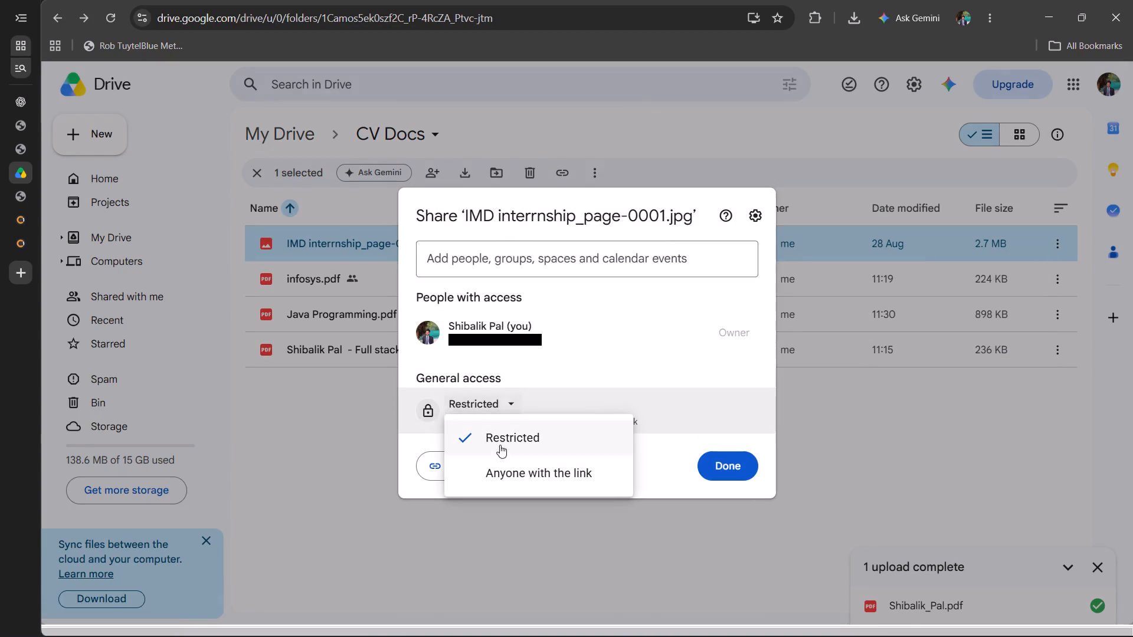
{"action": "left_click", "coordinate": [504, 471]}
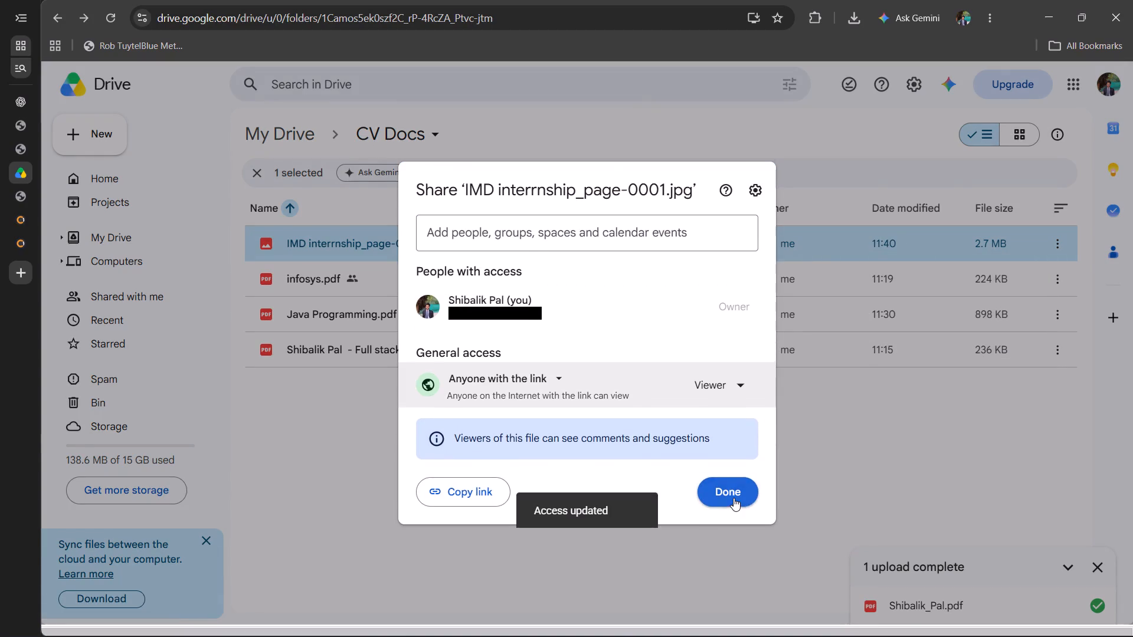
{"action": "left_click", "coordinate": [733, 498]}
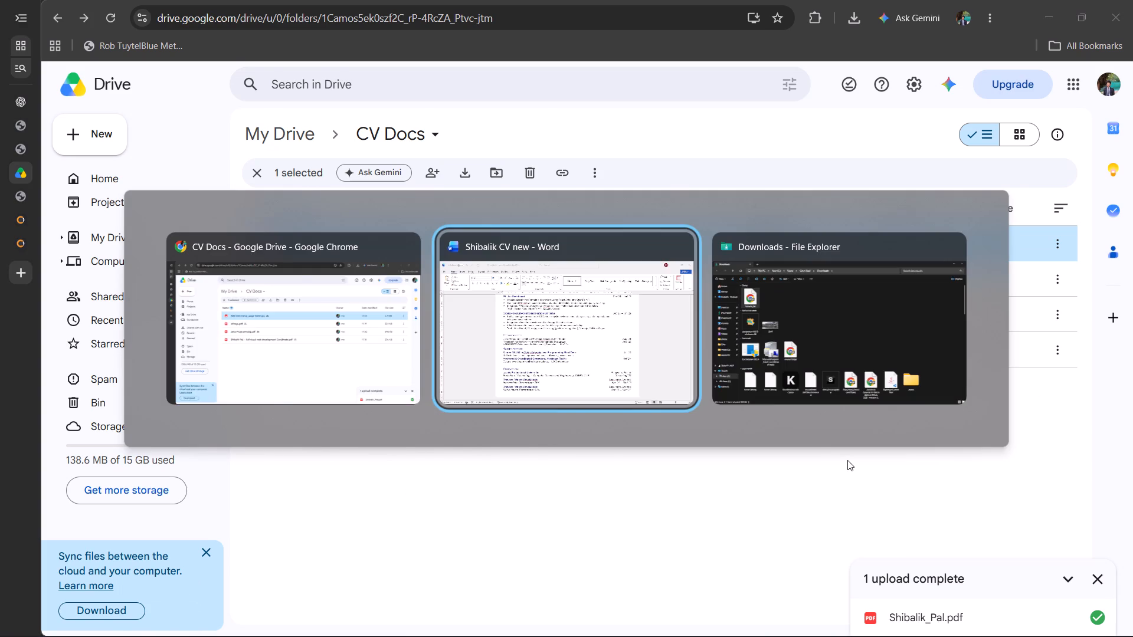
In the Word CV, insert a hyperlink displayed as "Certificate" after "India Meteorological Department |", using the copied Drive link as its address.
{"action": "scroll", "coordinate": [663, 471], "scroll_direction": "up", "scroll_amount": 5}
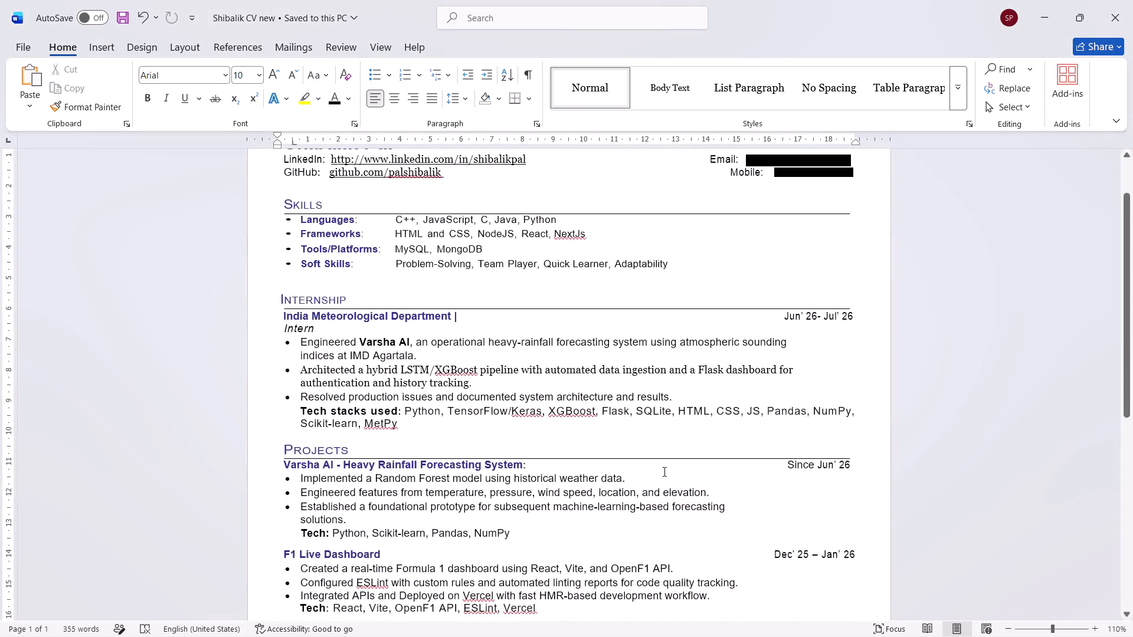
{"action": "left_click", "coordinate": [533, 338]}
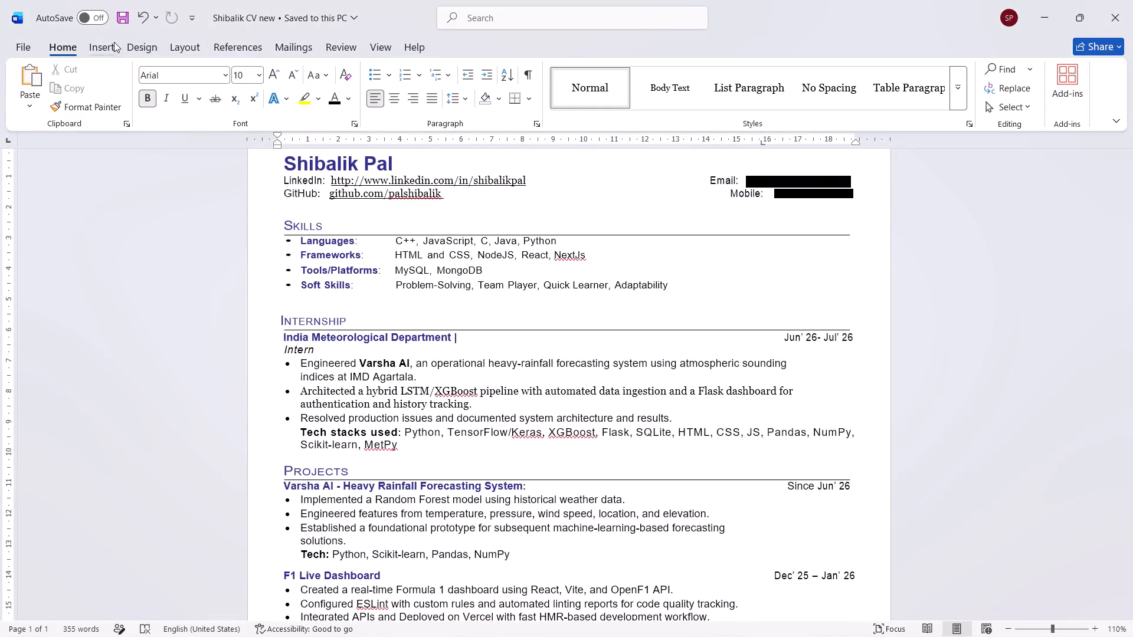
{"action": "left_click", "coordinate": [91, 45]}
{"action": "left_click", "coordinate": [470, 65]}
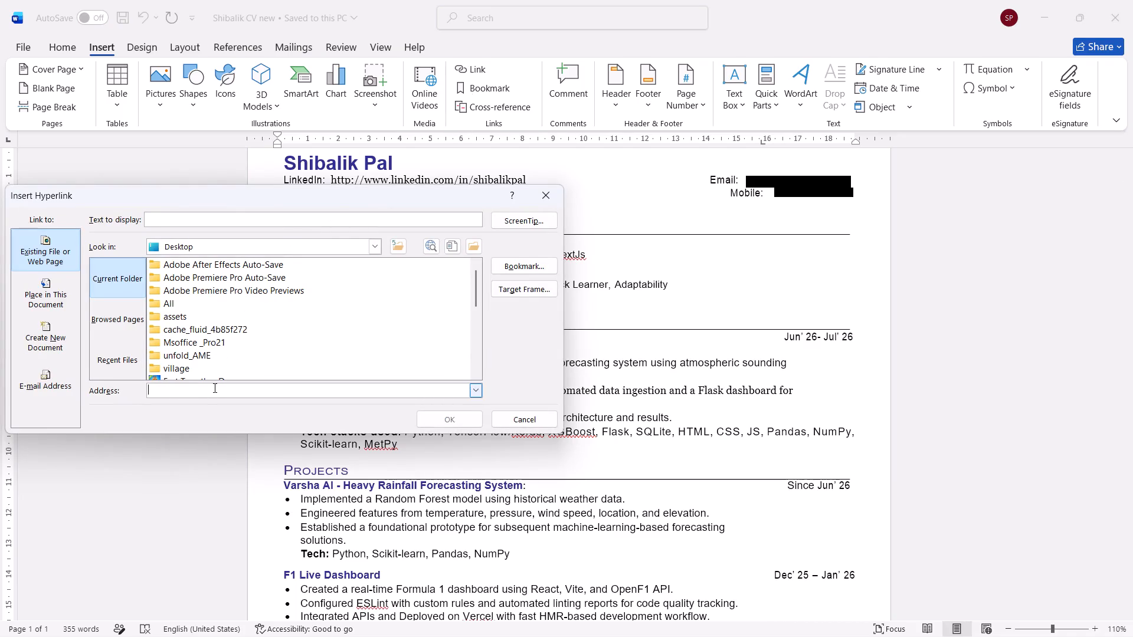
{"action": "key", "text": "ctrl+v"}
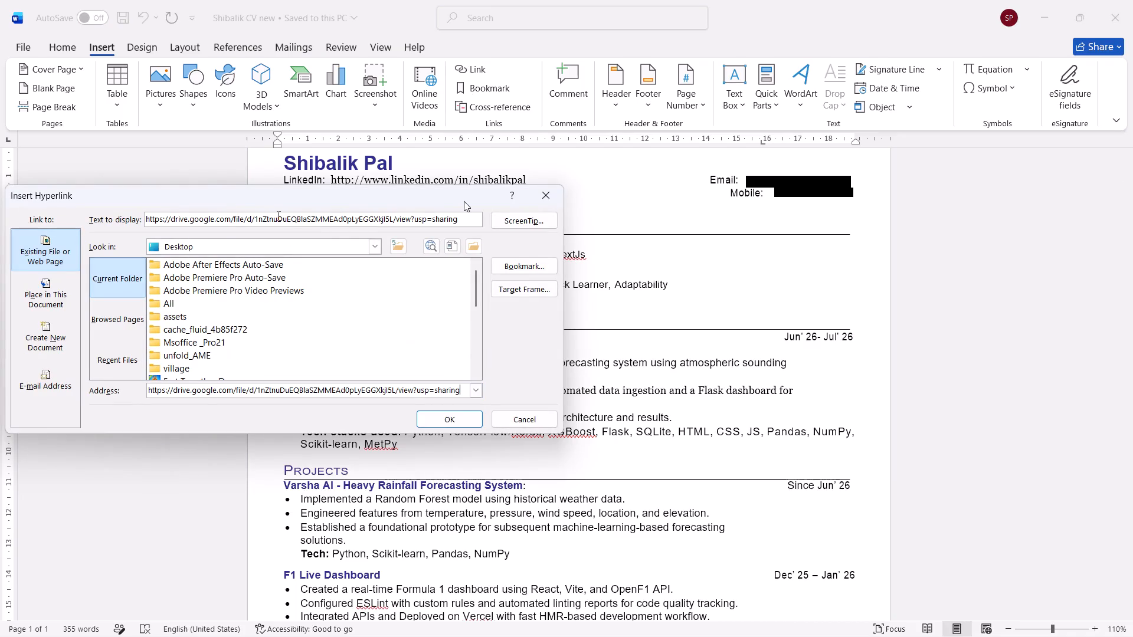
{"action": "left_click", "coordinate": [462, 215]}
{"action": "key", "text": "ctrl+BackSpace"}
{"action": "key", "text": "ctrl+BackSpace"}
{"action": "key", "text": "ctrl+BackSpace"}
{"action": "key", "text": "ctrl+BackSpace"}
{"action": "key", "text": "ctrl+BackSpace"}
{"action": "key", "text": "ctrl+BackSpace"}
{"action": "key", "text": "ctrl+BackSpace"}
{"action": "key", "text": "ctrl+BackSpace"}
{"action": "key", "text": "ctrl+BackSpace"}
{"action": "key", "text": "ctrl+BackSpace"}
{"action": "key", "text": "ctrl+BackSpace"}
{"action": "key", "text": "ctrl+BackSpace"}
{"action": "key", "text": "ctrl+BackSpace"}
{"action": "key", "text": "ctrl+BackSpace"}
{"action": "key", "text": "ctrl+BackSpace"}
{"action": "key", "text": "ctrl+BackSpace"}
{"action": "key", "text": "ctrl+BackSpace"}
{"action": "key", "text": "ctrl+BackSpace"}
{"action": "key", "text": "ctrl+BackSpace"}
{"action": "key", "text": "ctrl+BackSpace"}
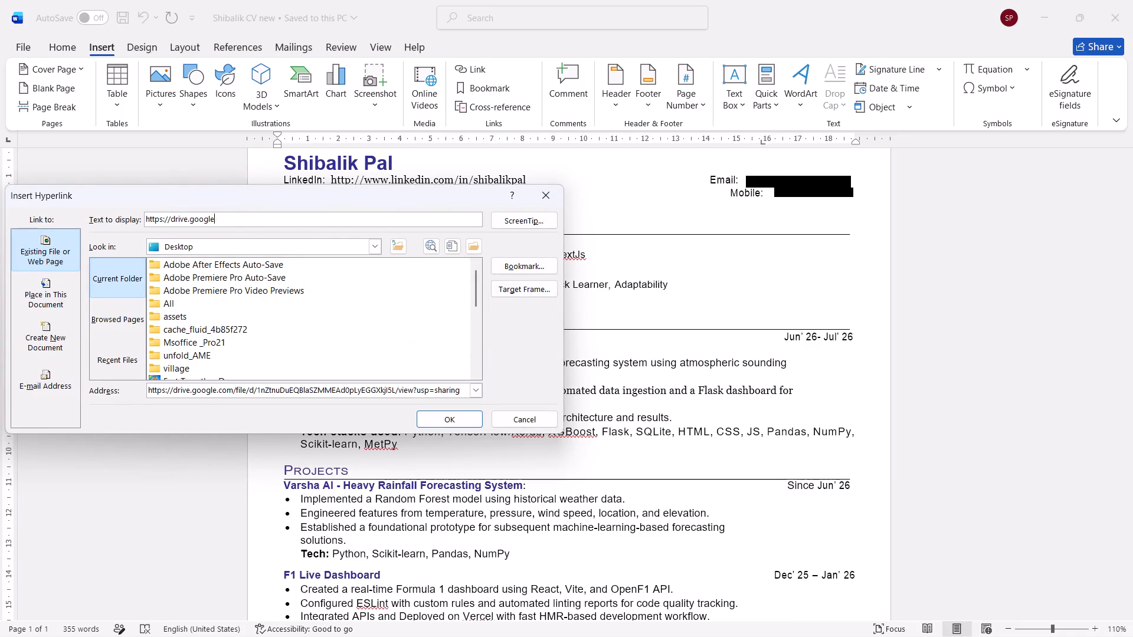
{"action": "type", "text": "Cet"}
{"action": "key", "text": "BackSpace"}
{"action": "key", "text": "r"}
{"action": "type", "text": "tifica"}
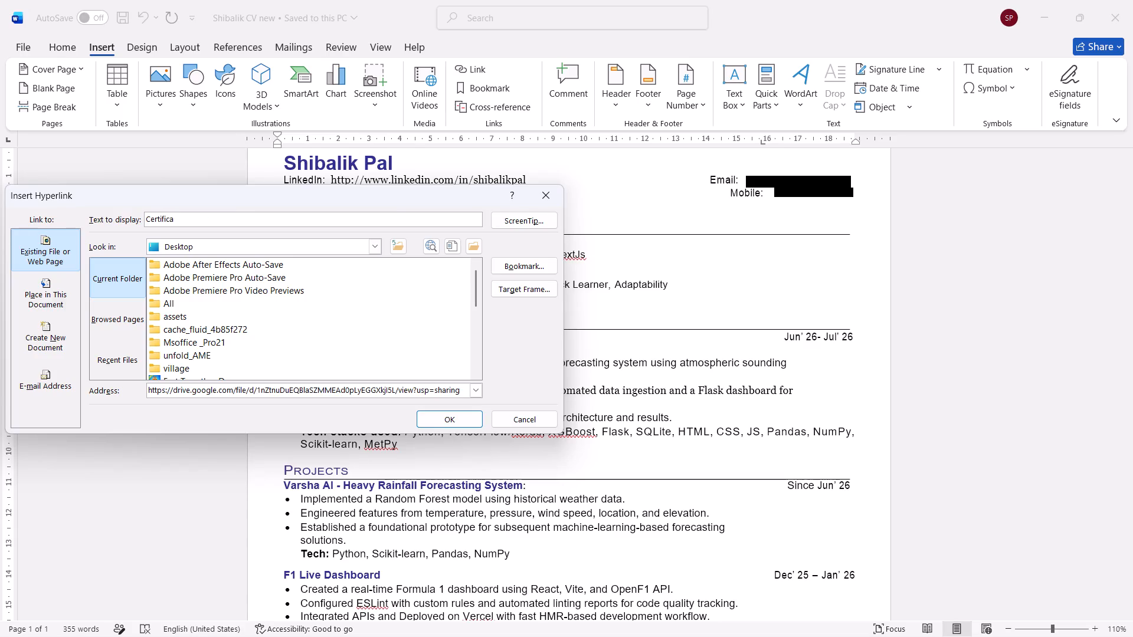
{"action": "type", "text": "te"}
{"action": "left_click", "coordinate": [469, 417]}
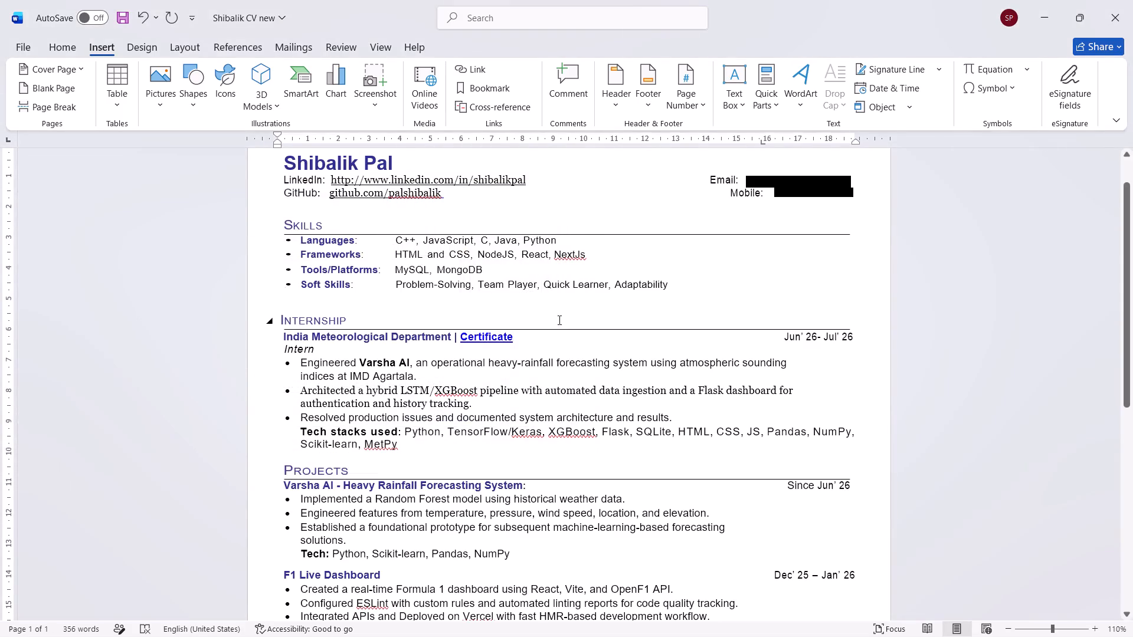
Format the "Certificate" link in the Internship heading with the Body Text style, font size 10, no underline and black font colour.
{"action": "left_click", "coordinate": [514, 339]}
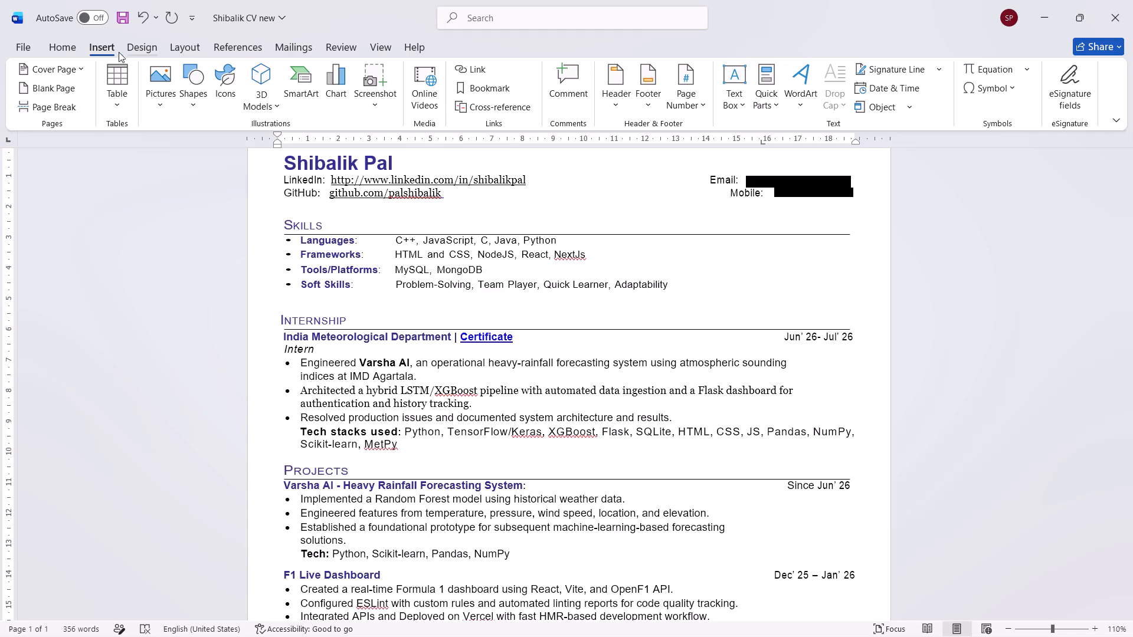
{"action": "left_click", "coordinate": [61, 42]}
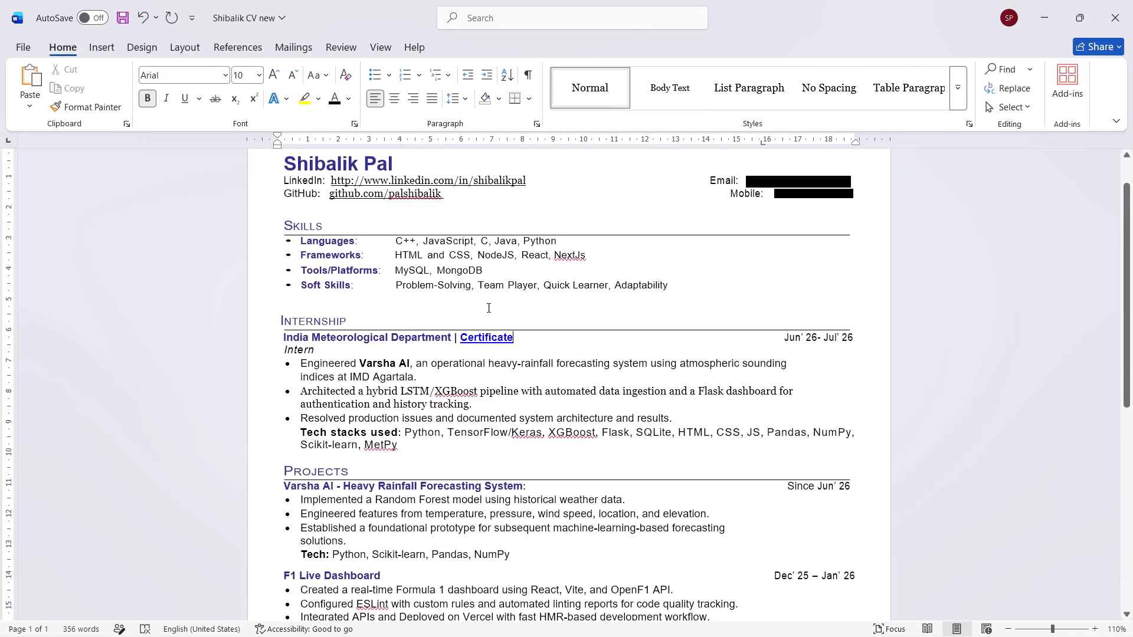
{"action": "left_click_drag", "start_coordinate": [510, 336], "coordinate": [469, 337]}
{"action": "left_click_drag", "start_coordinate": [469, 337], "coordinate": [460, 337]}
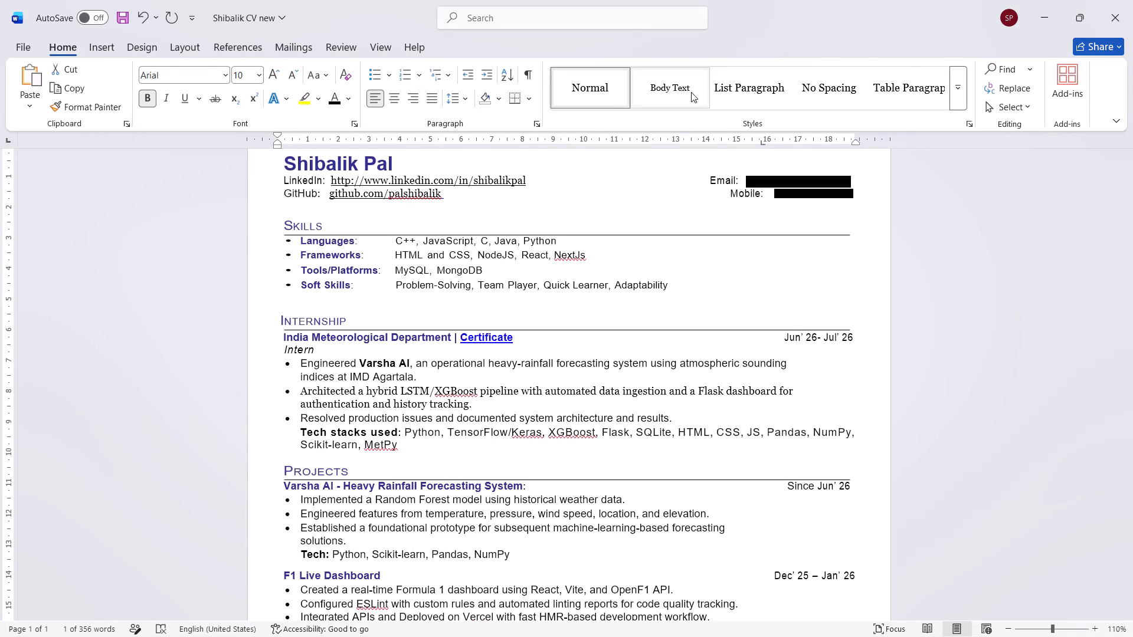
{"action": "left_click", "coordinate": [691, 92]}
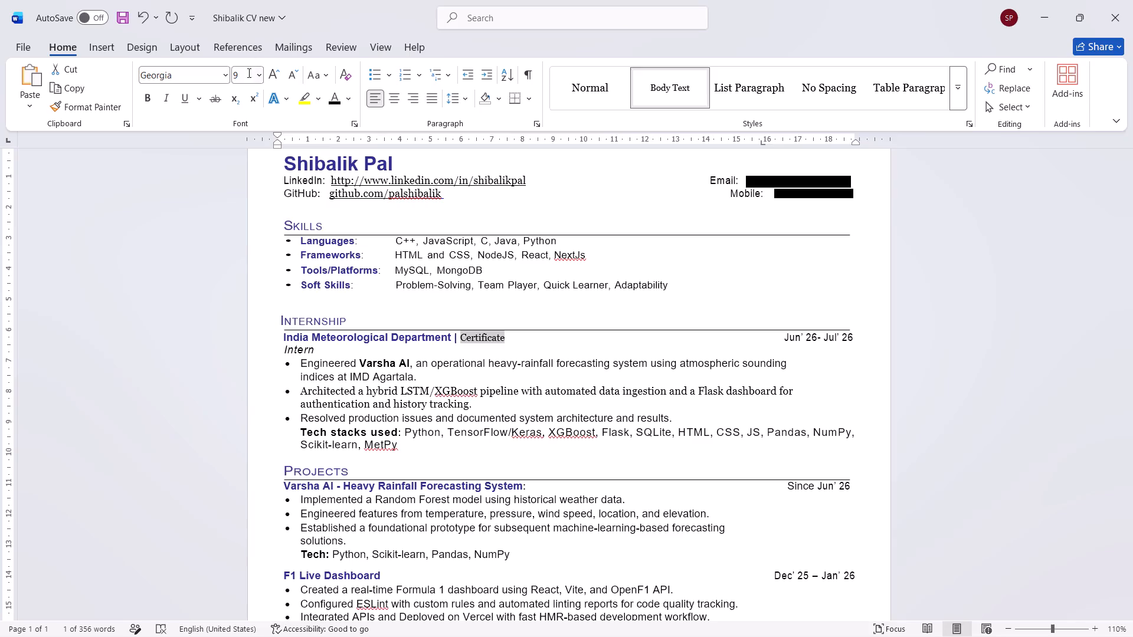
{"action": "left_click", "coordinate": [256, 83]}
{"action": "left_click", "coordinate": [243, 133]}
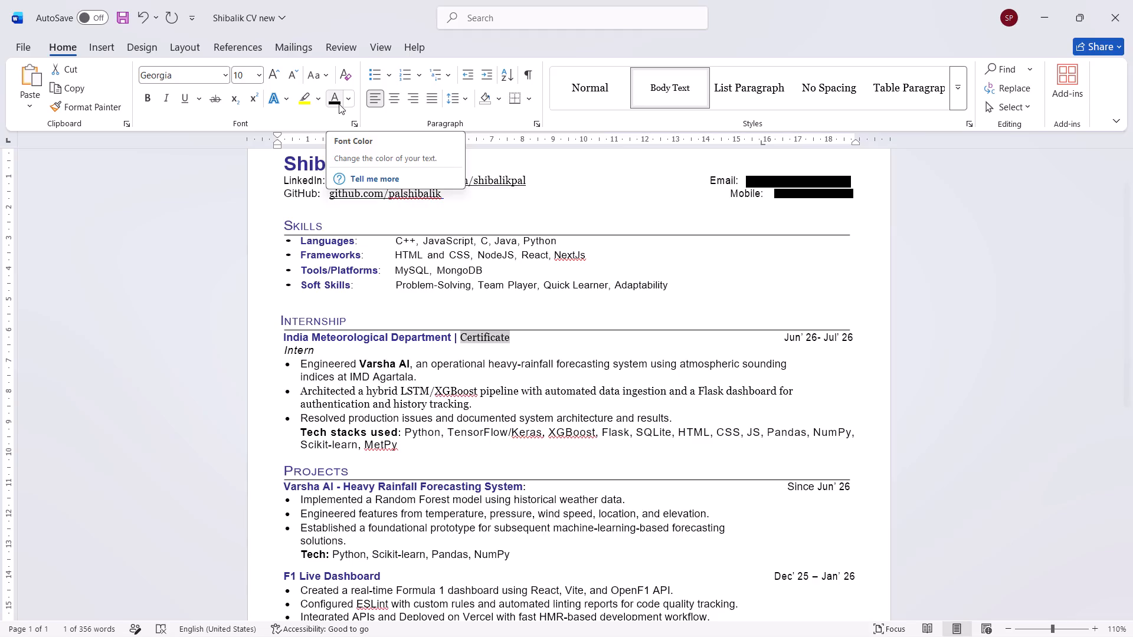
{"action": "left_click", "coordinate": [182, 98]}
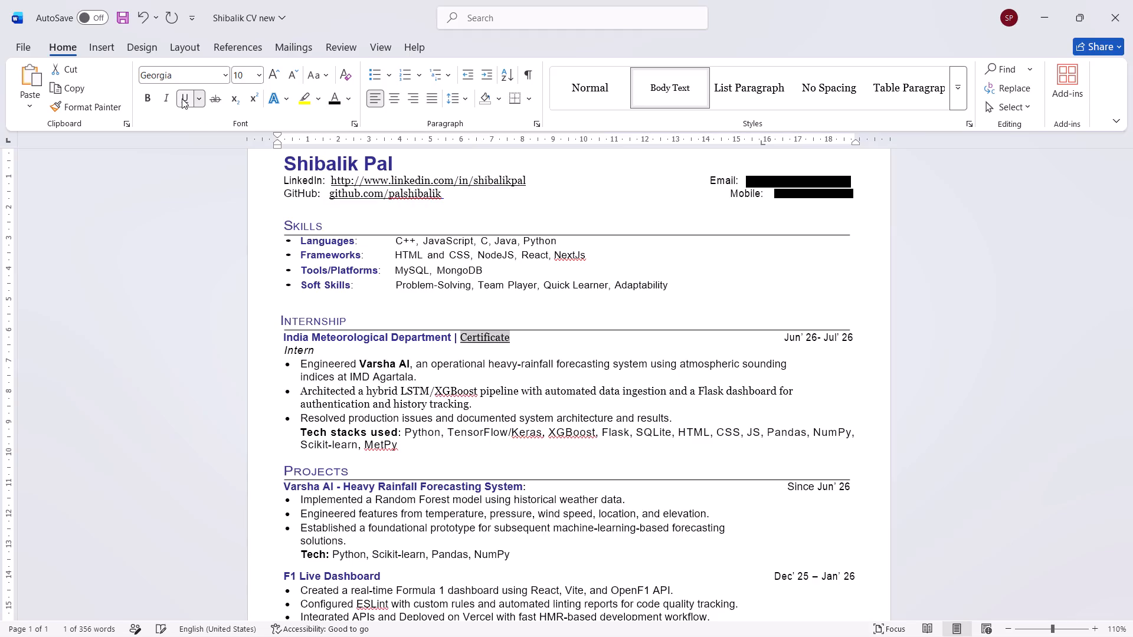
{"action": "left_click", "coordinate": [182, 98]}
{"action": "left_click", "coordinate": [331, 98]}
Save the CV document.
{"action": "left_click", "coordinate": [239, 315]}
{"action": "key", "text": "ctrl+s"}
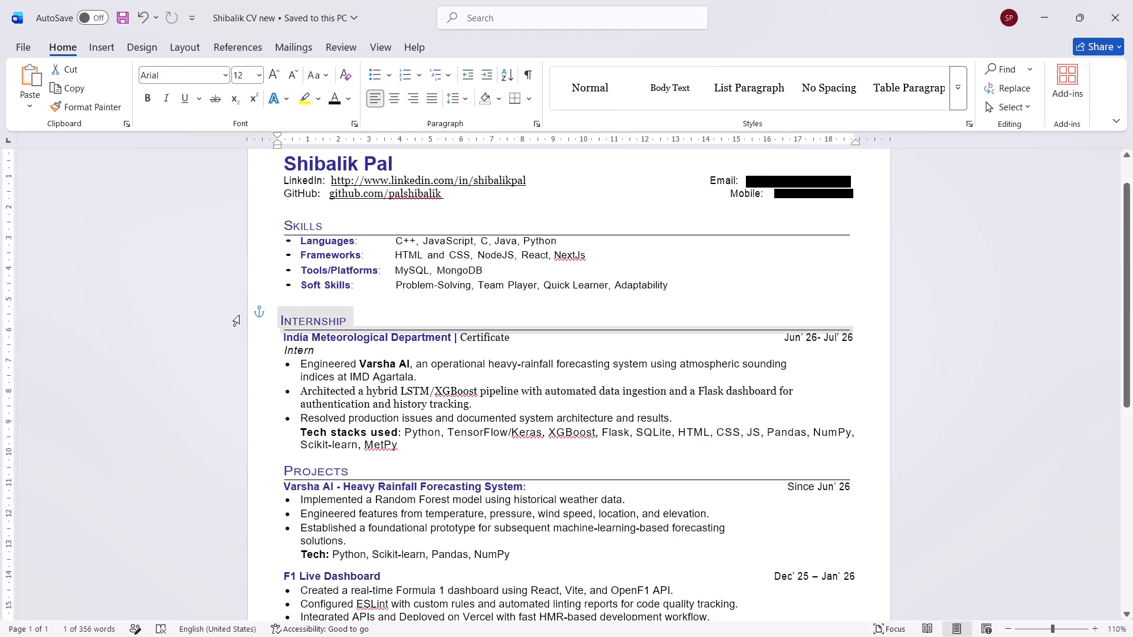
Replace the colon after "Varsha AI - Heavy Rainfall Forecasting System" in Projects with a vertical bar and a space.
{"action": "scroll", "coordinate": [239, 315], "scroll_direction": "left", "scroll_amount": 1}
{"action": "scroll", "coordinate": [239, 315], "scroll_direction": "down", "scroll_amount": 1}
{"action": "scroll", "coordinate": [276, 457], "scroll_direction": "down", "scroll_amount": 1}
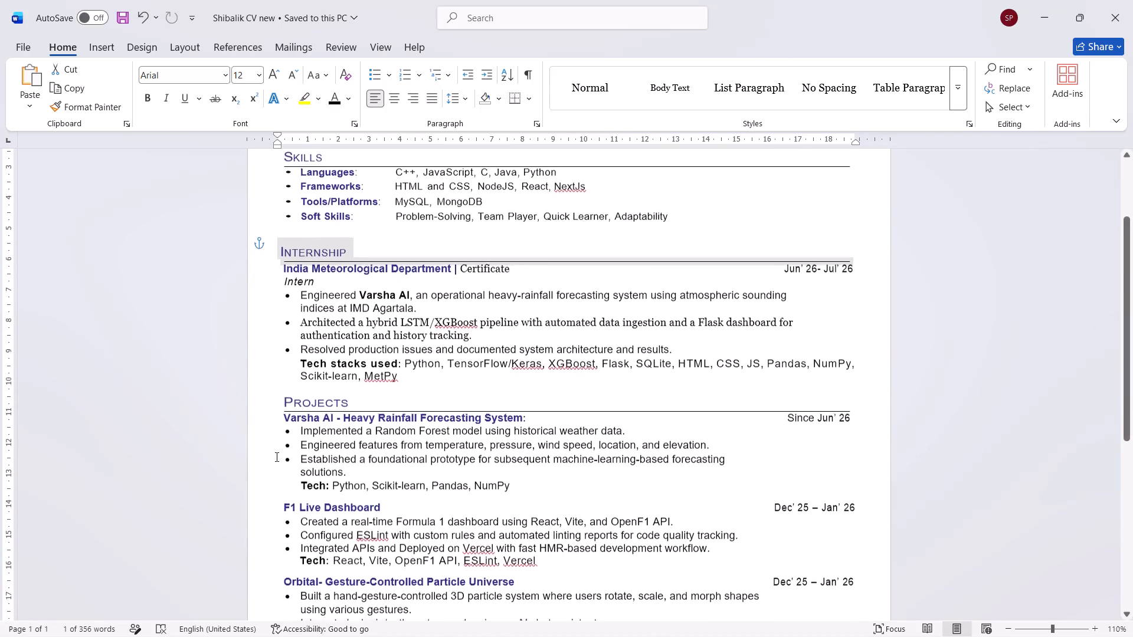
{"action": "scroll", "coordinate": [276, 457], "scroll_direction": "down", "scroll_amount": 1}
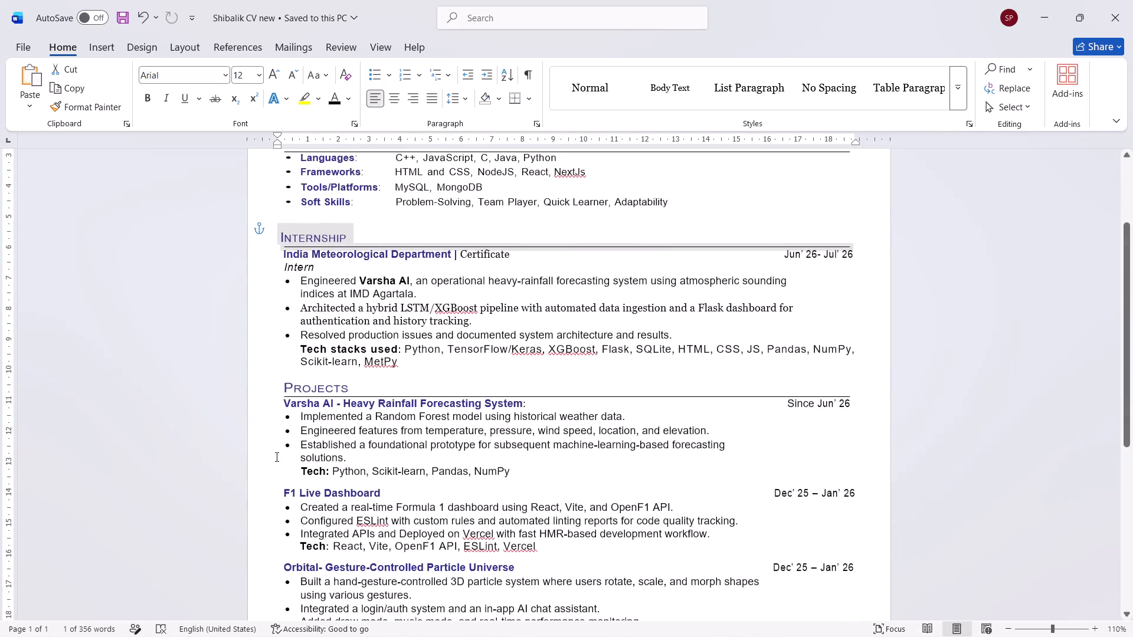
{"action": "scroll", "coordinate": [276, 457], "scroll_direction": "down", "scroll_amount": 1}
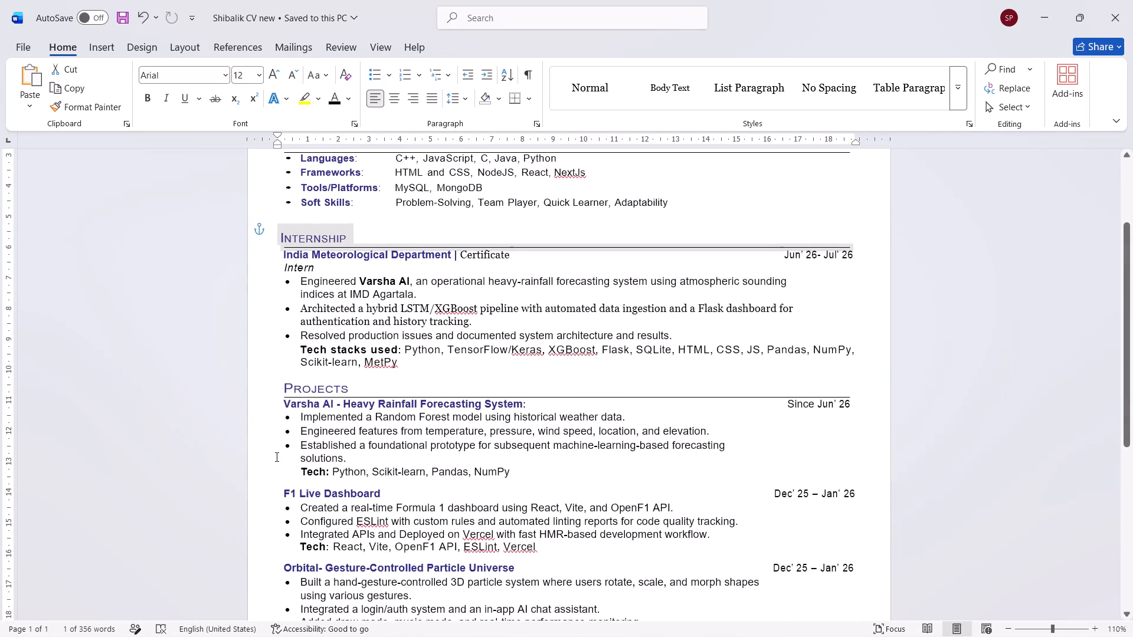
{"action": "scroll", "coordinate": [276, 457], "scroll_direction": "down", "scroll_amount": 1}
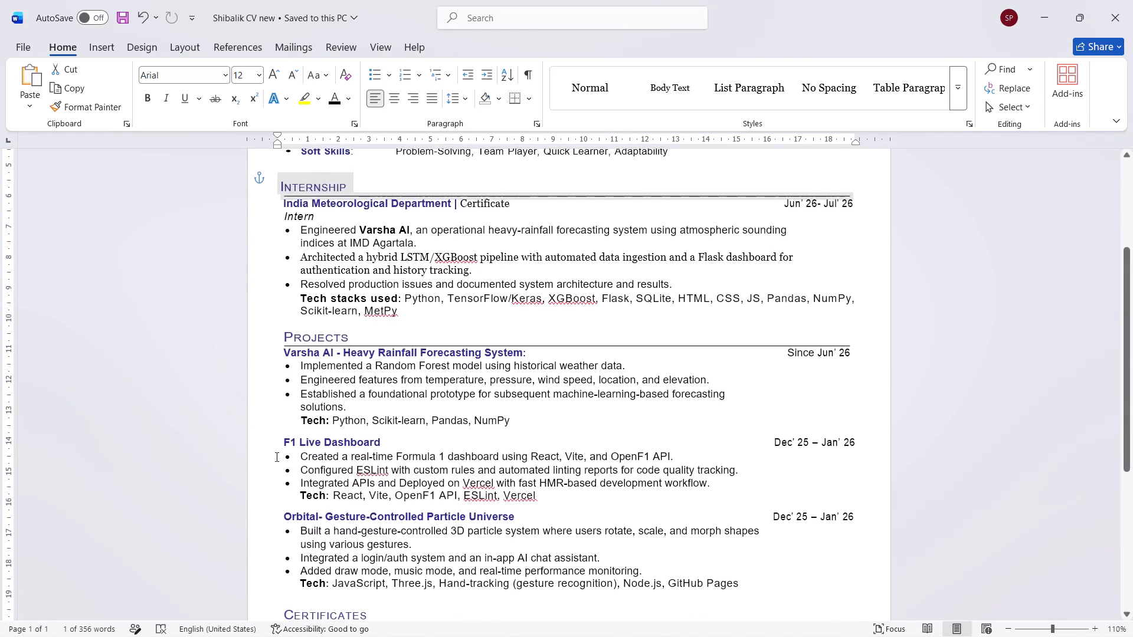
{"action": "left_click", "coordinate": [416, 441]}
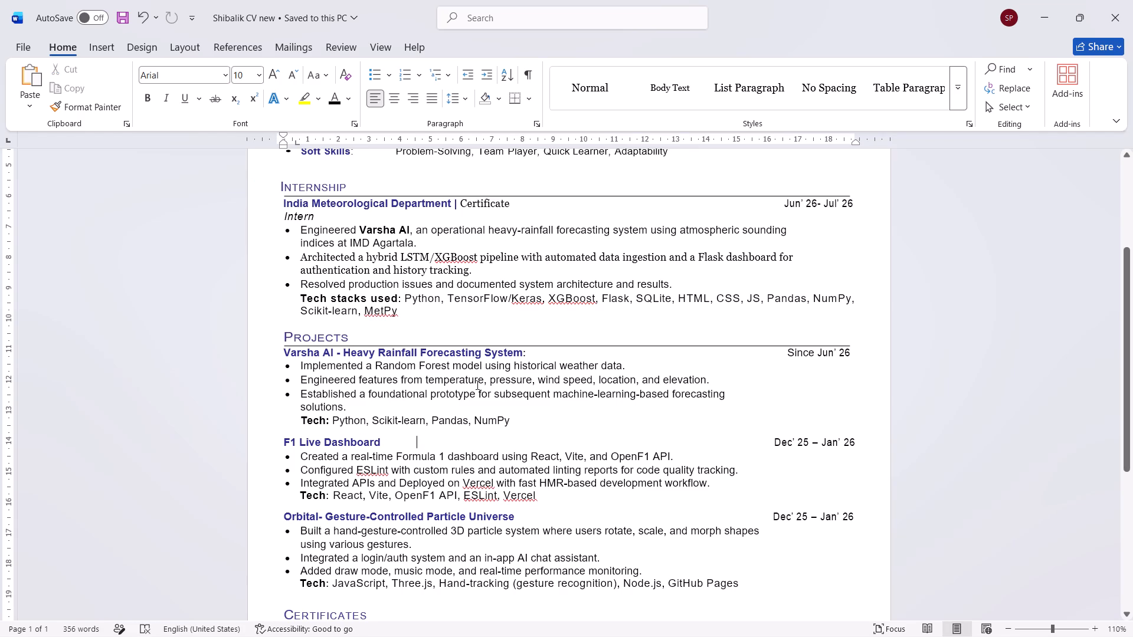
{"action": "left_click", "coordinate": [531, 354]}
{"action": "key", "text": "BackSpace"}
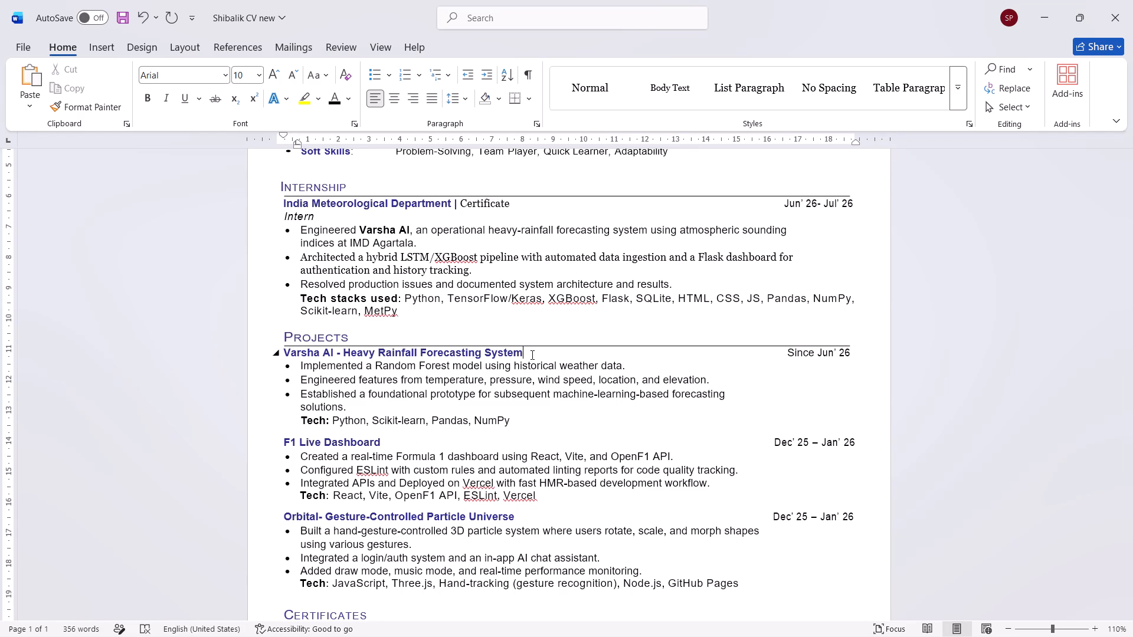
{"action": "type", "text": "|"}
{"action": "key", "text": "space"}
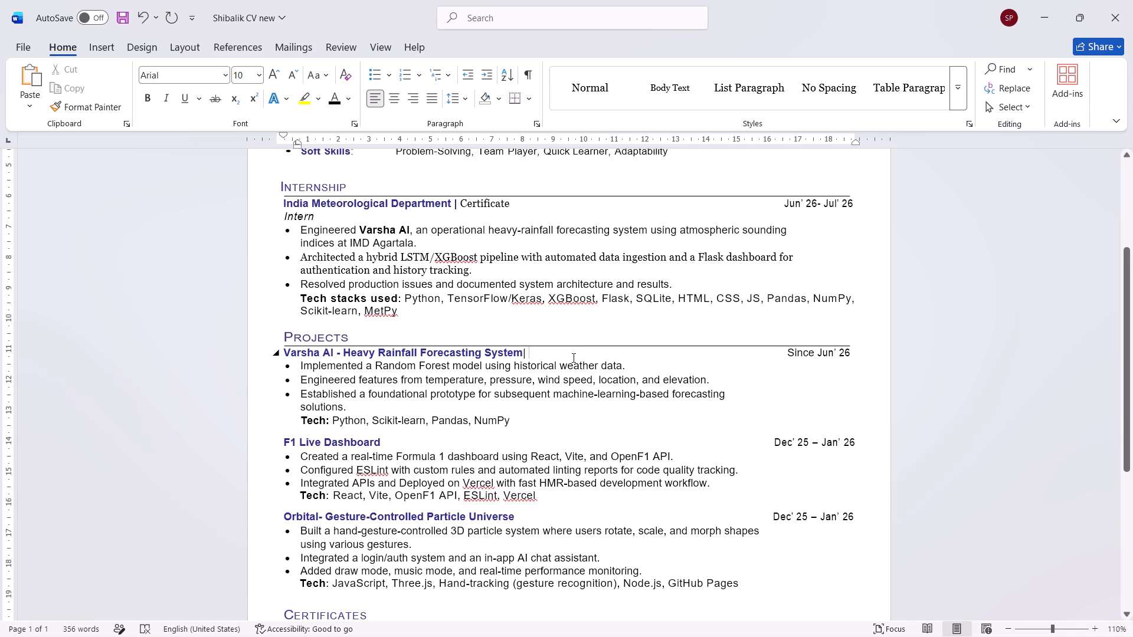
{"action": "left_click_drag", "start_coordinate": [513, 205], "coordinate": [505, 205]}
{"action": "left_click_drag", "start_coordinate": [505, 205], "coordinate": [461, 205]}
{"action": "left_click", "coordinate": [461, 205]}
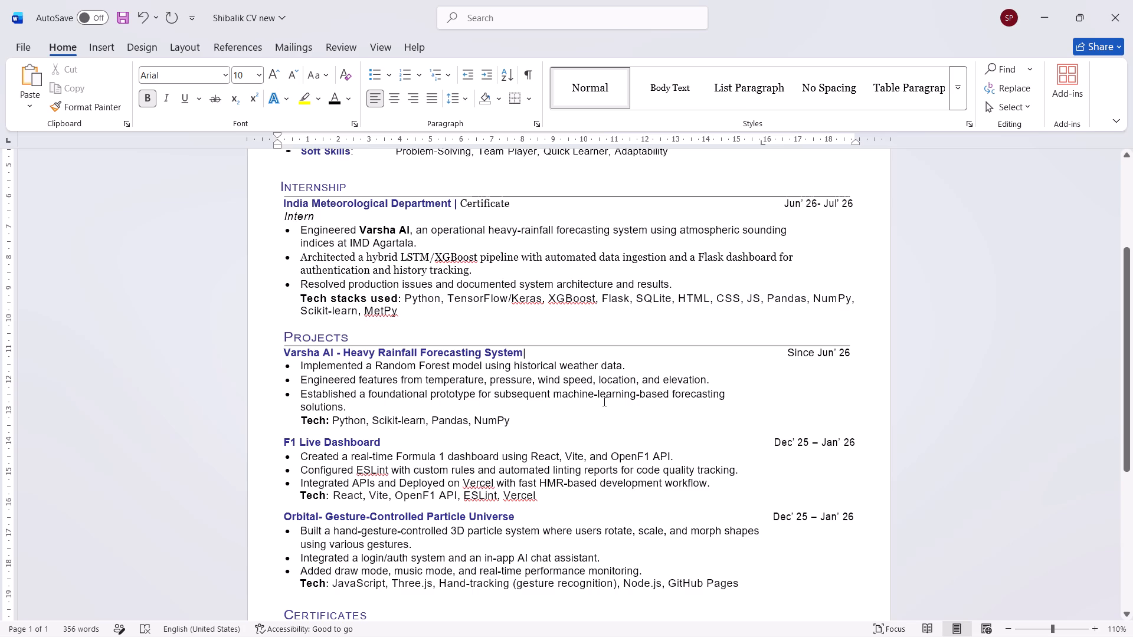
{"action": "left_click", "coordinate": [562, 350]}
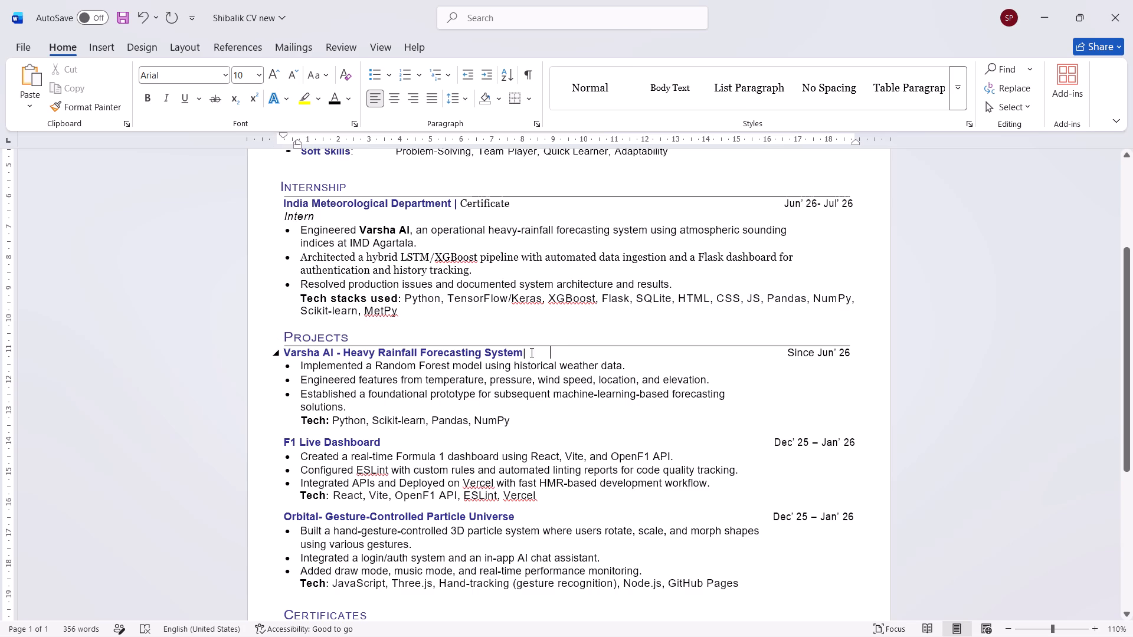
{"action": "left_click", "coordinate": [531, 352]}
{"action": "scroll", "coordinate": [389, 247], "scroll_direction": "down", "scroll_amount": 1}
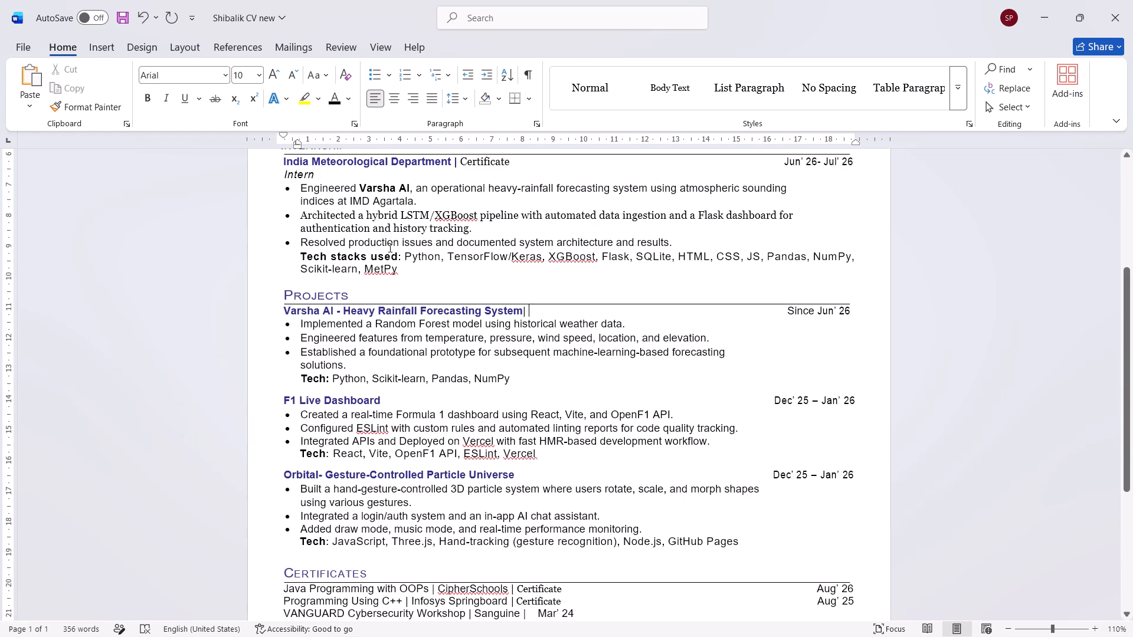
Save the CV document.
{"action": "key", "text": "ctrl+s"}
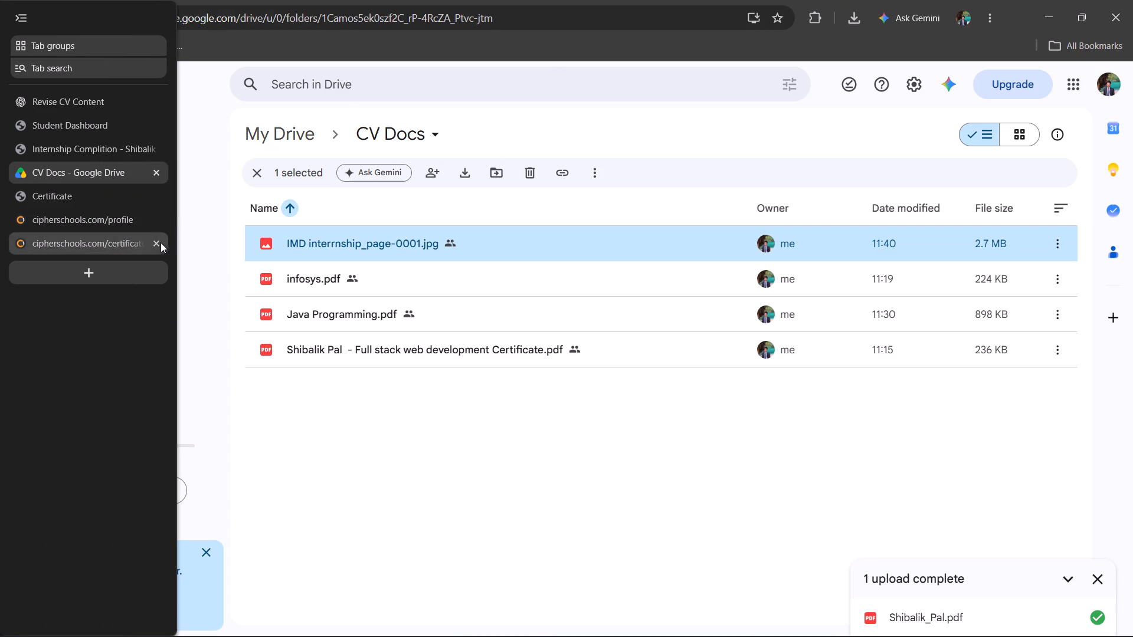
In Chrome, close the two CipherSchools tabs, the Student Dashboard tab and the internship completion tab.
{"action": "left_click", "coordinate": [159, 244]}
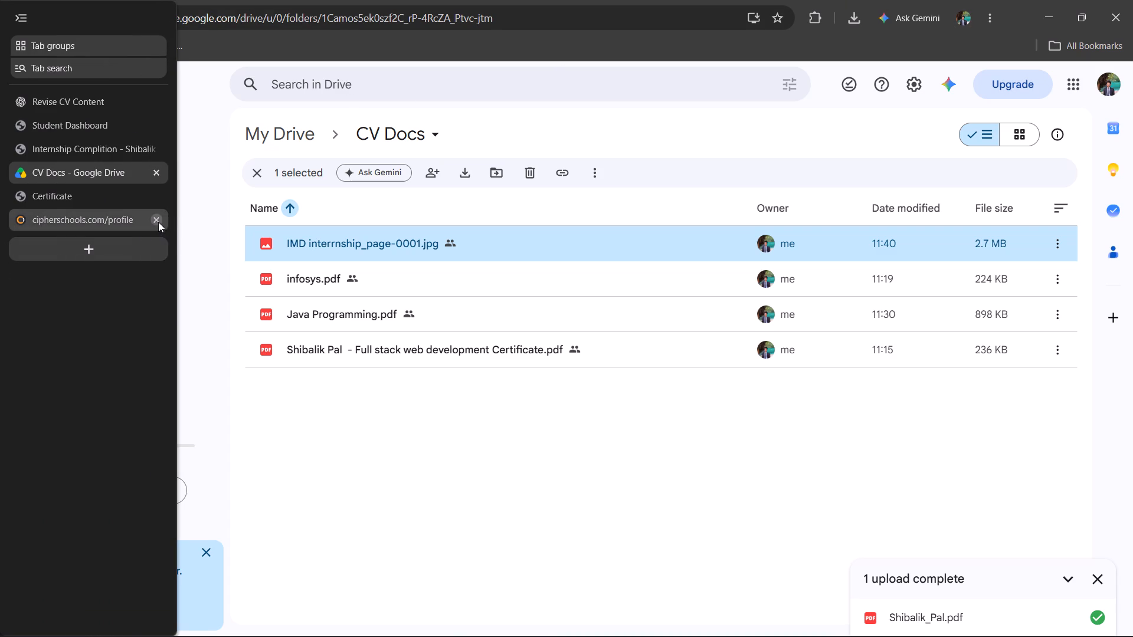
{"action": "left_click", "coordinate": [158, 222]}
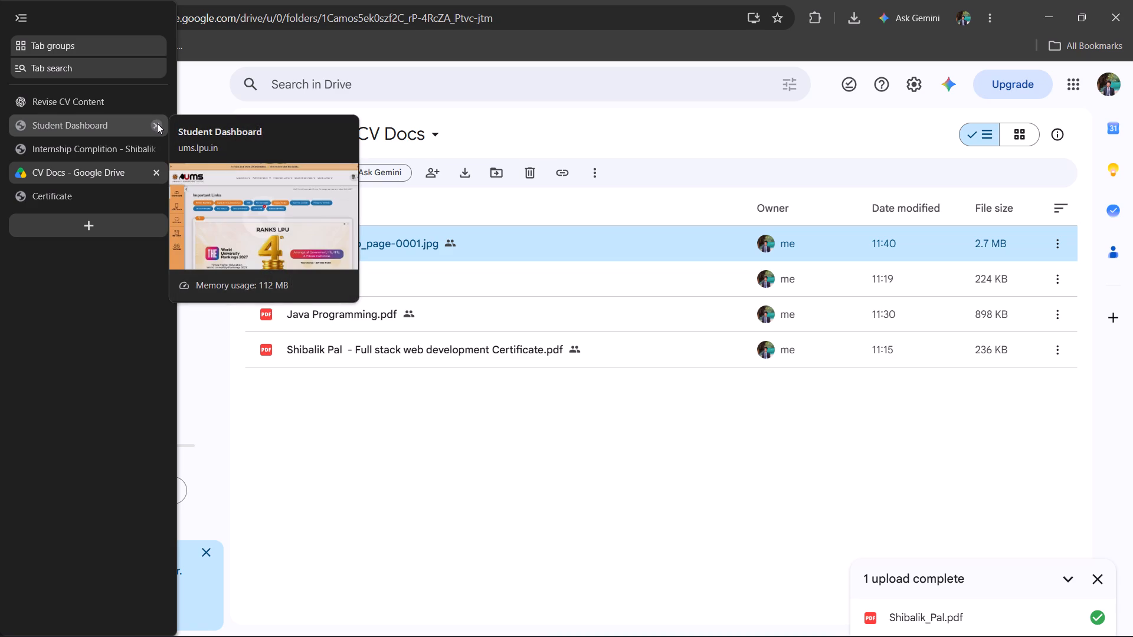
{"action": "left_click", "coordinate": [157, 123]}
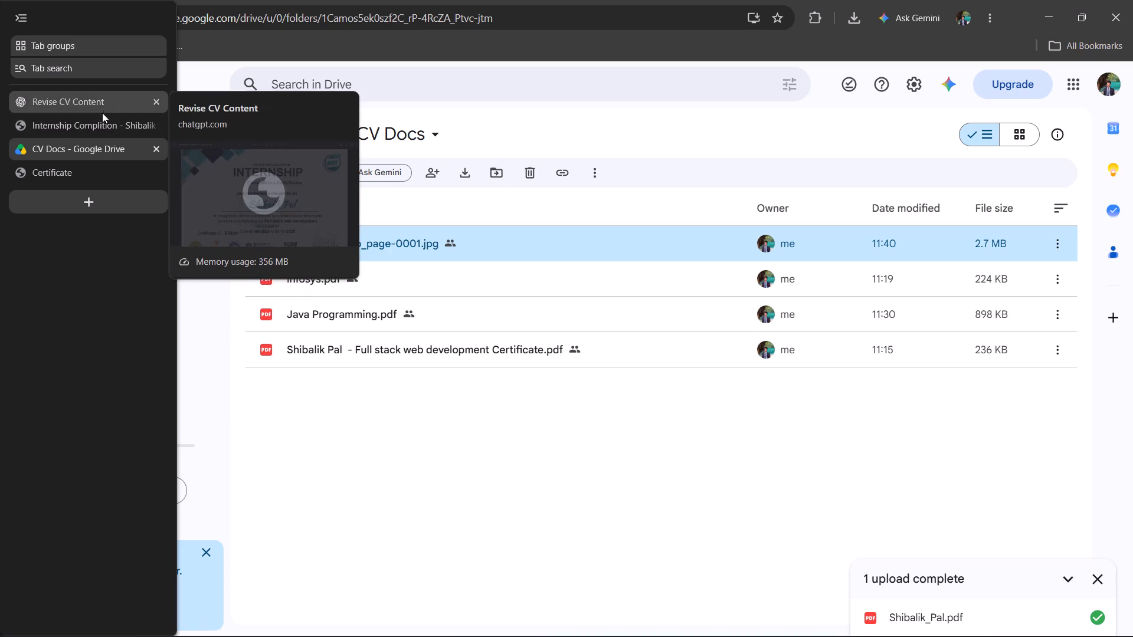
{"action": "left_click", "coordinate": [155, 123]}
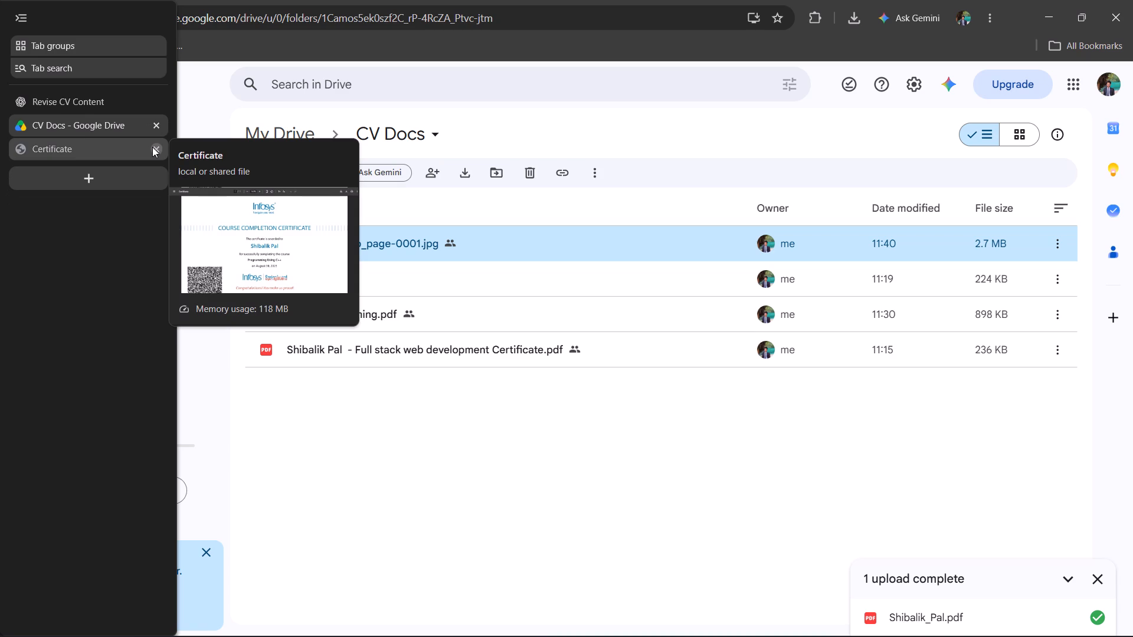
Open a new browser tab and enter "github" as the address to go to GitHub.
{"action": "left_click", "coordinate": [124, 164]}
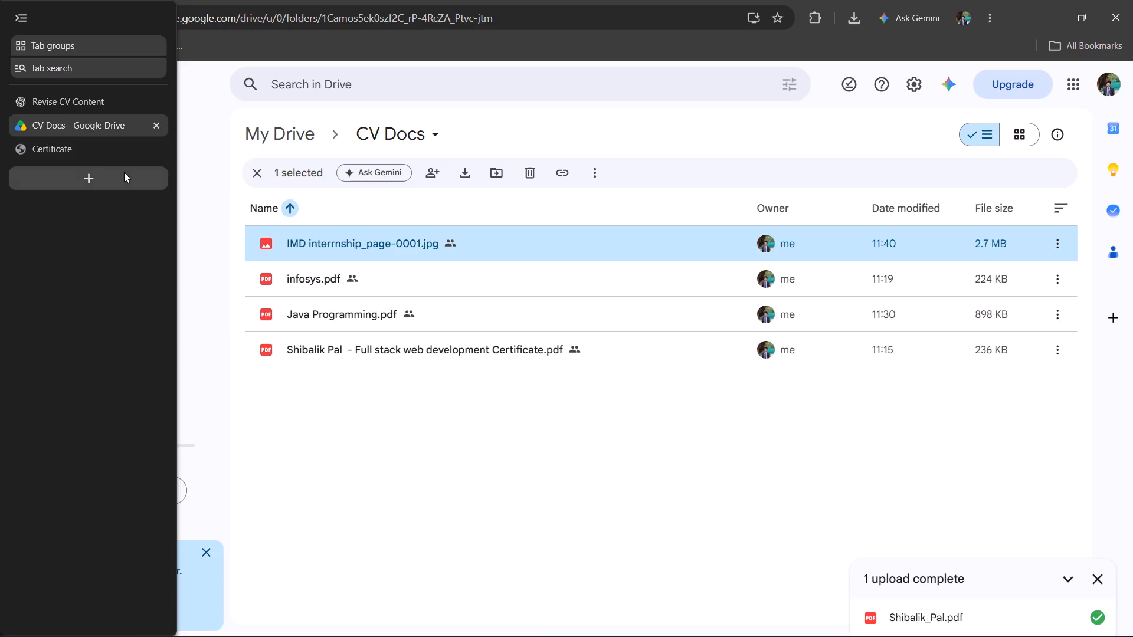
{"action": "left_click", "coordinate": [124, 172]}
{"action": "type", "text": "github"}
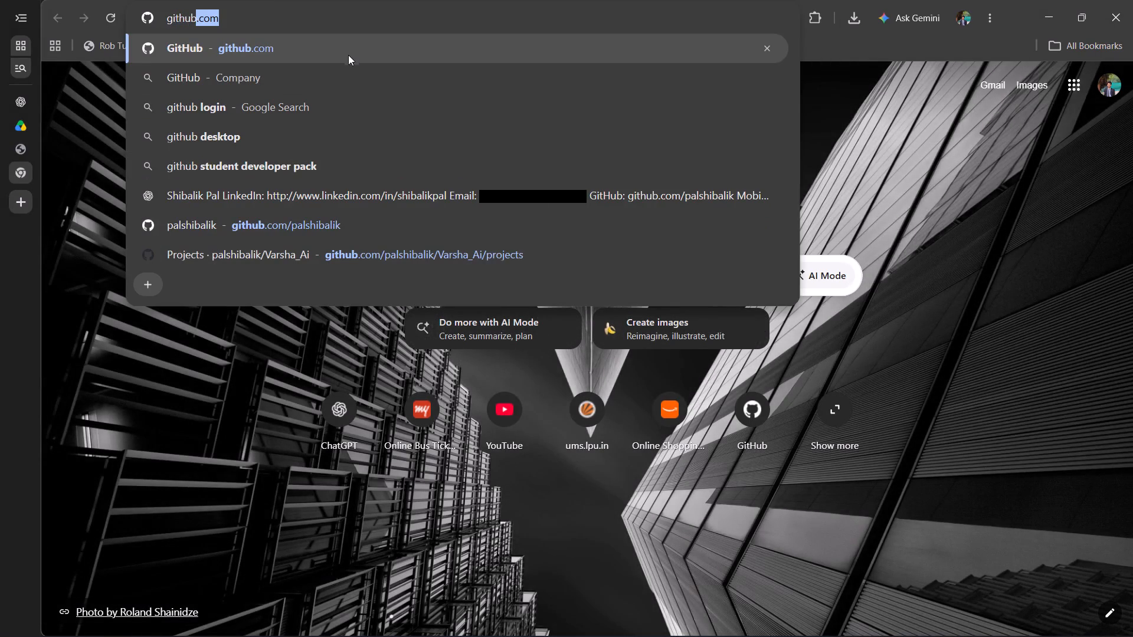
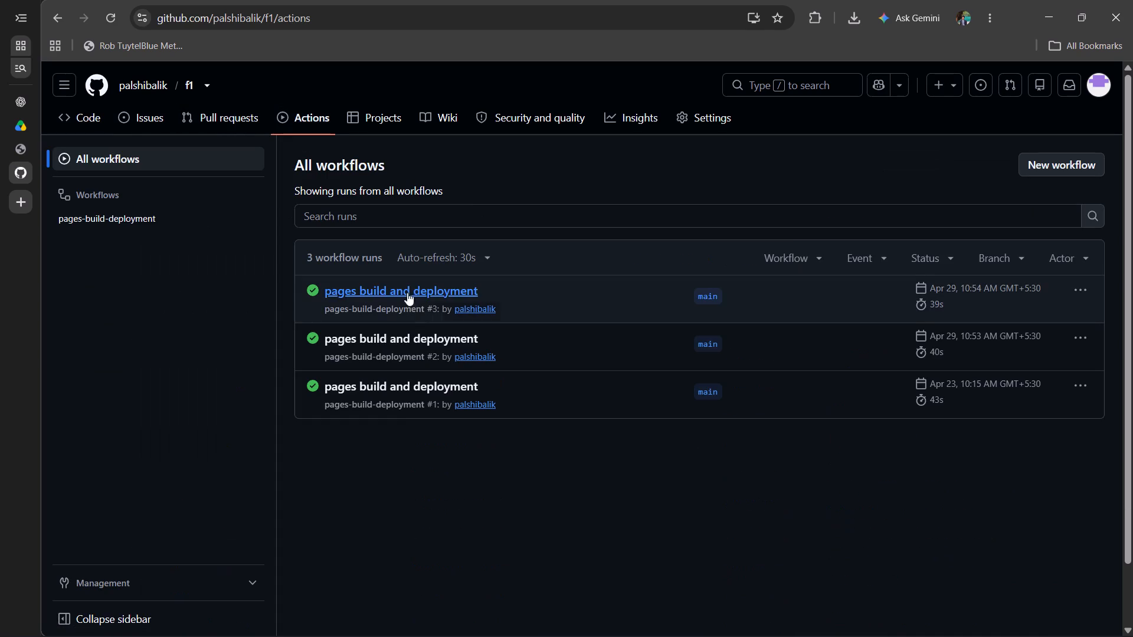
Open the latest "pages build and deployment" run (#3) of the f1 repository and copy its deployed site's link address.
{"action": "left_click", "coordinate": [425, 294]}
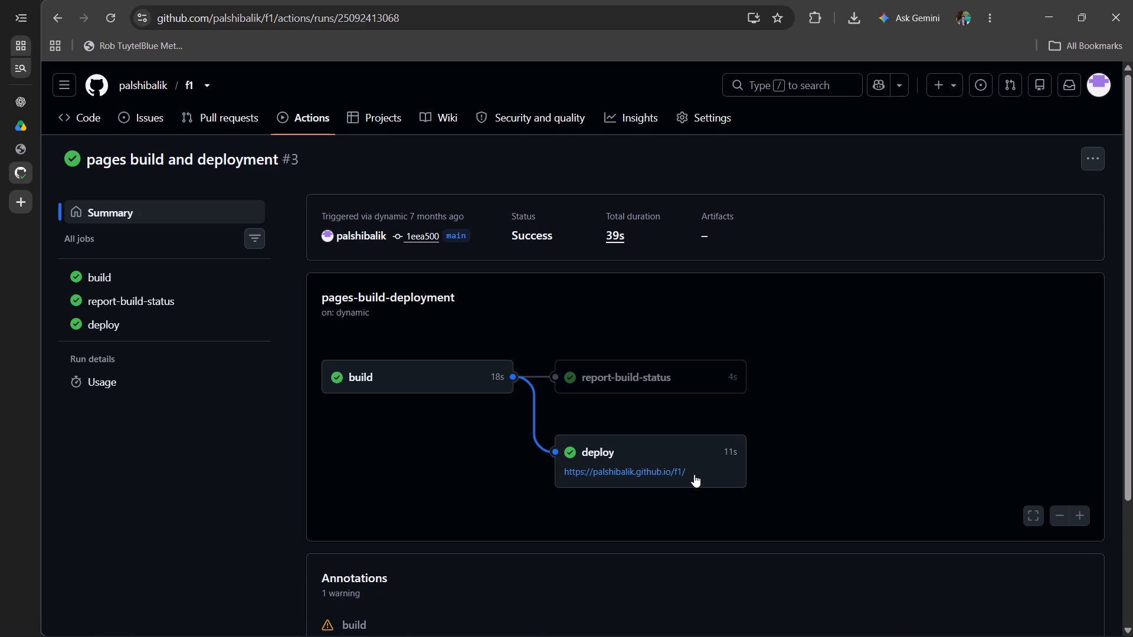
{"action": "left_click_drag", "start_coordinate": [694, 474], "coordinate": [701, 455]}
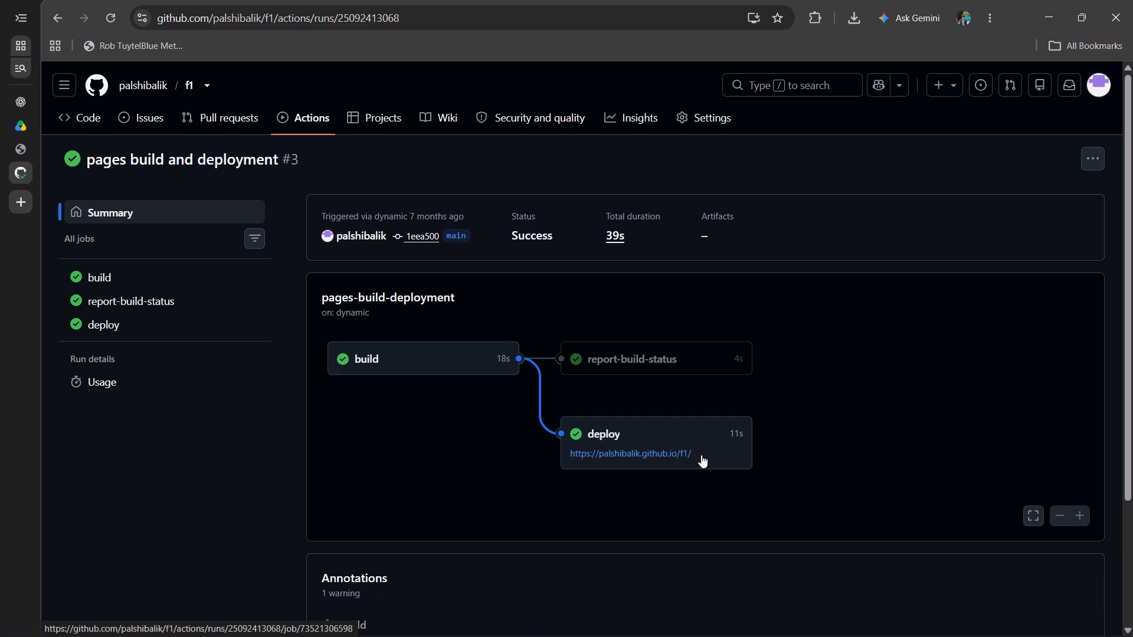
{"action": "right_click", "coordinate": [689, 451]}
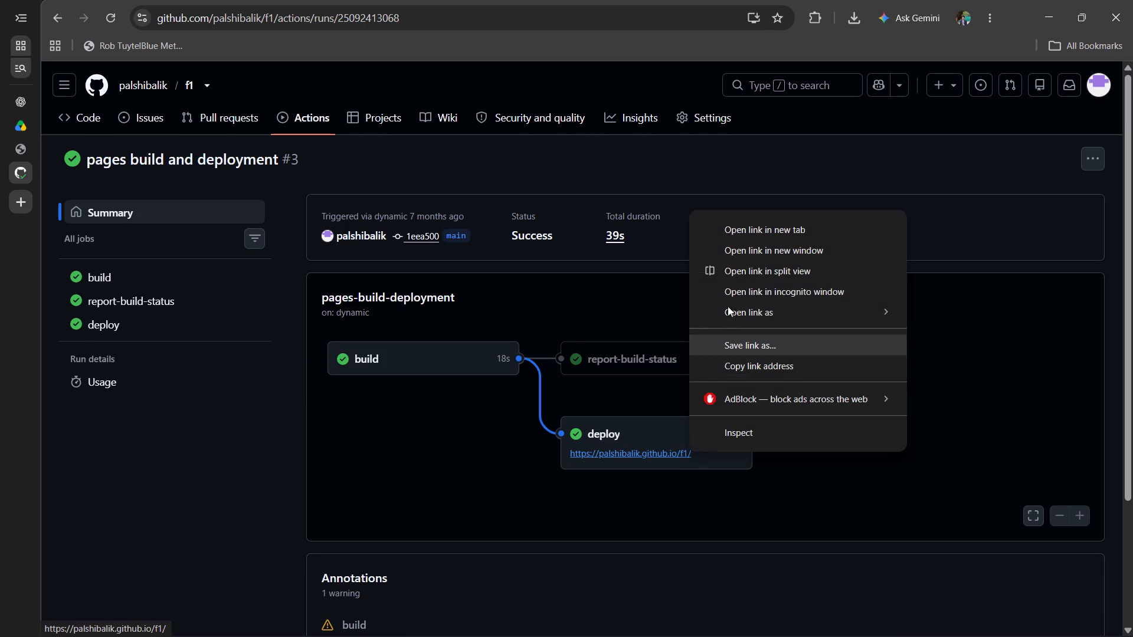
{"action": "left_click", "coordinate": [748, 367]}
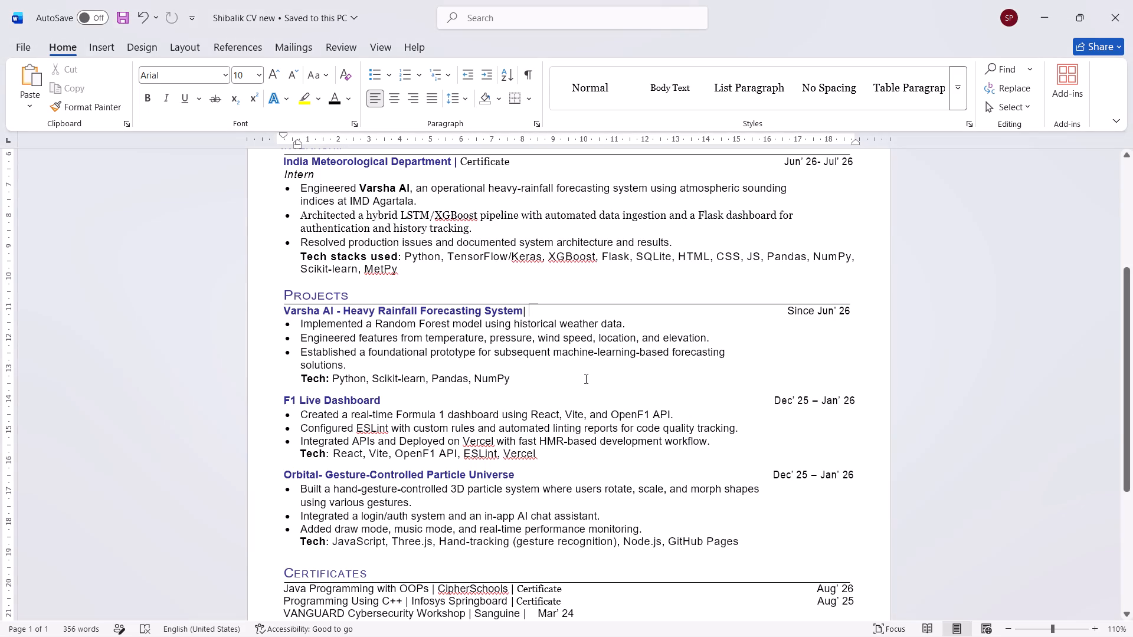
In the Word CV, add a vertical bar and a space after "F1 Live Dashboard" in Projects.
{"action": "left_click", "coordinate": [466, 393]}
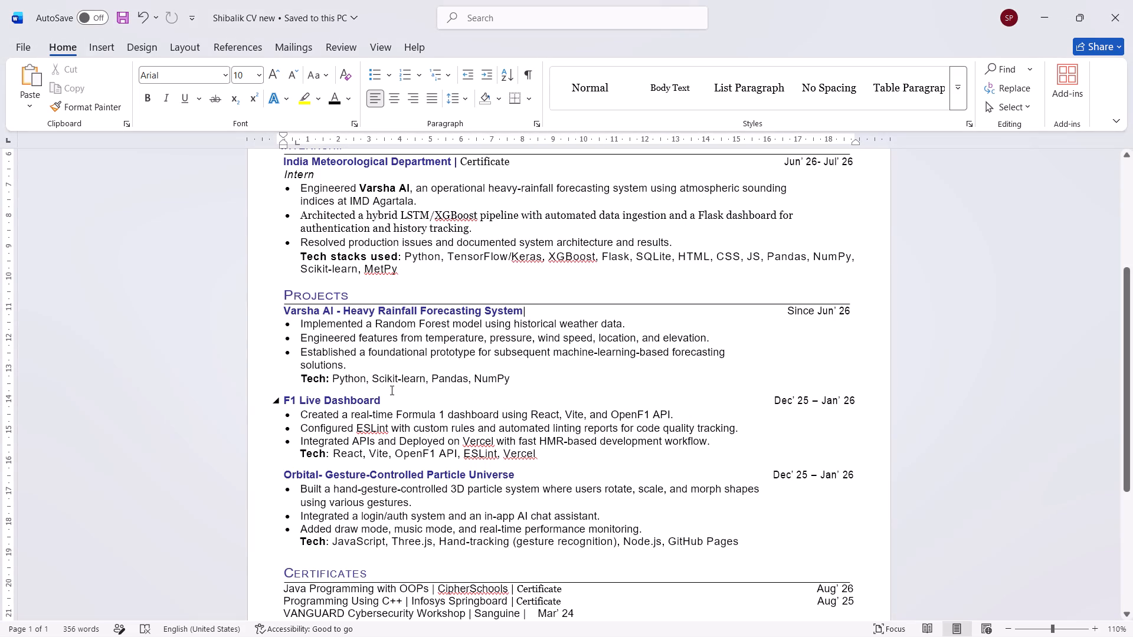
{"action": "left_click", "coordinate": [384, 397]}
{"action": "key", "text": "shift+bar"}
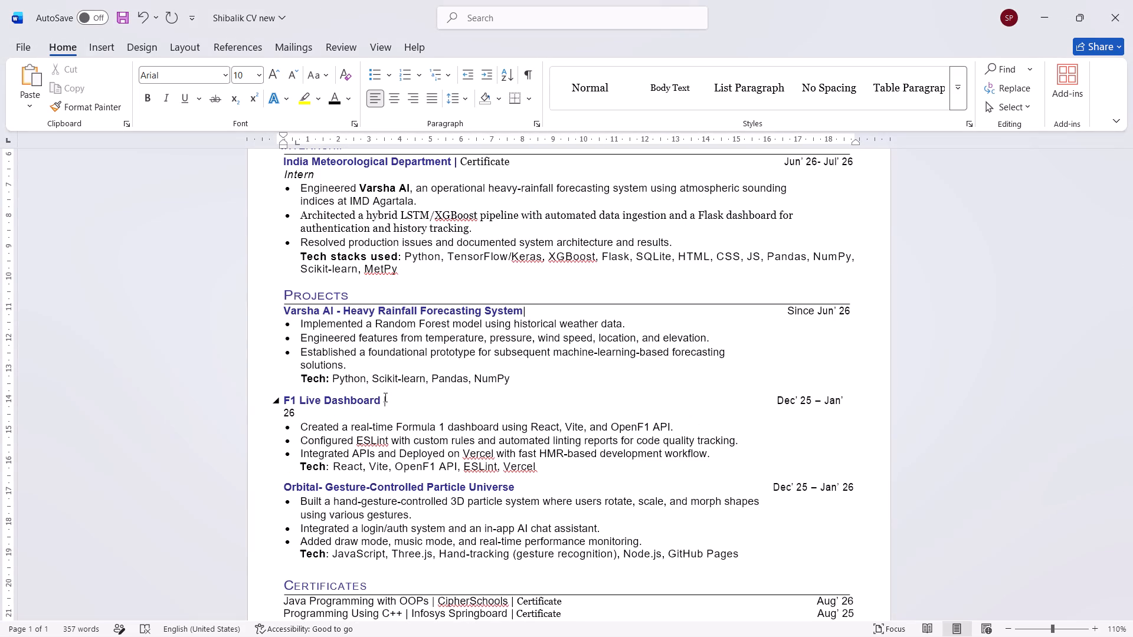
{"action": "key", "text": "space"}
Start a hyperlink after "F1 Live Dashboard |" and paste the copied f1 GitHub Pages URL as its address.
{"action": "left_click", "coordinate": [90, 46]}
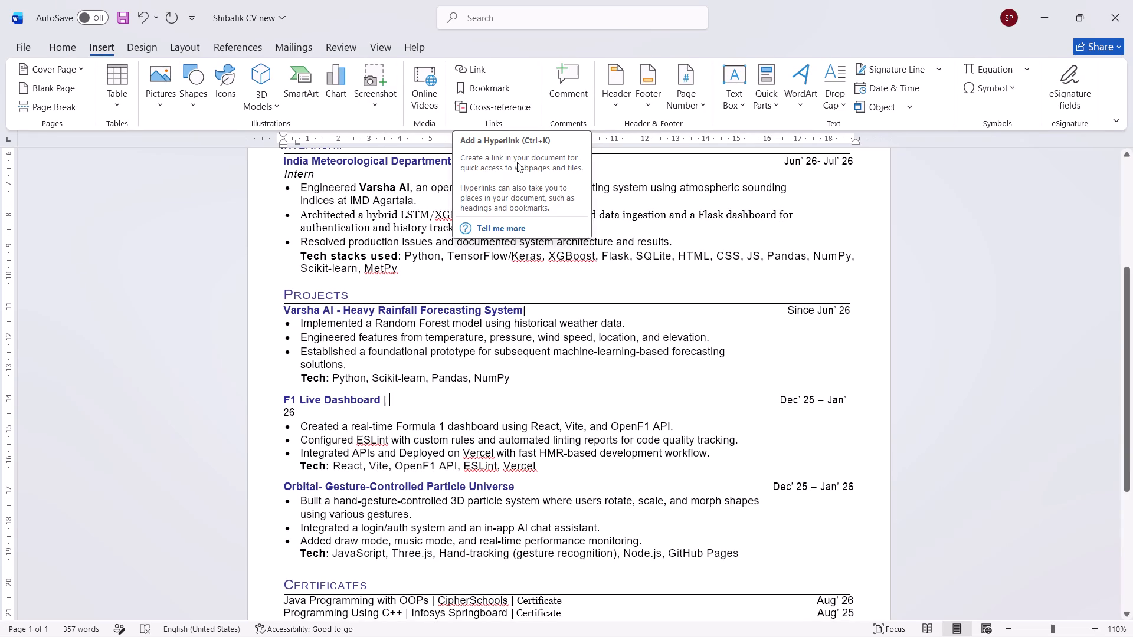
{"action": "key", "text": "ctrl+k"}
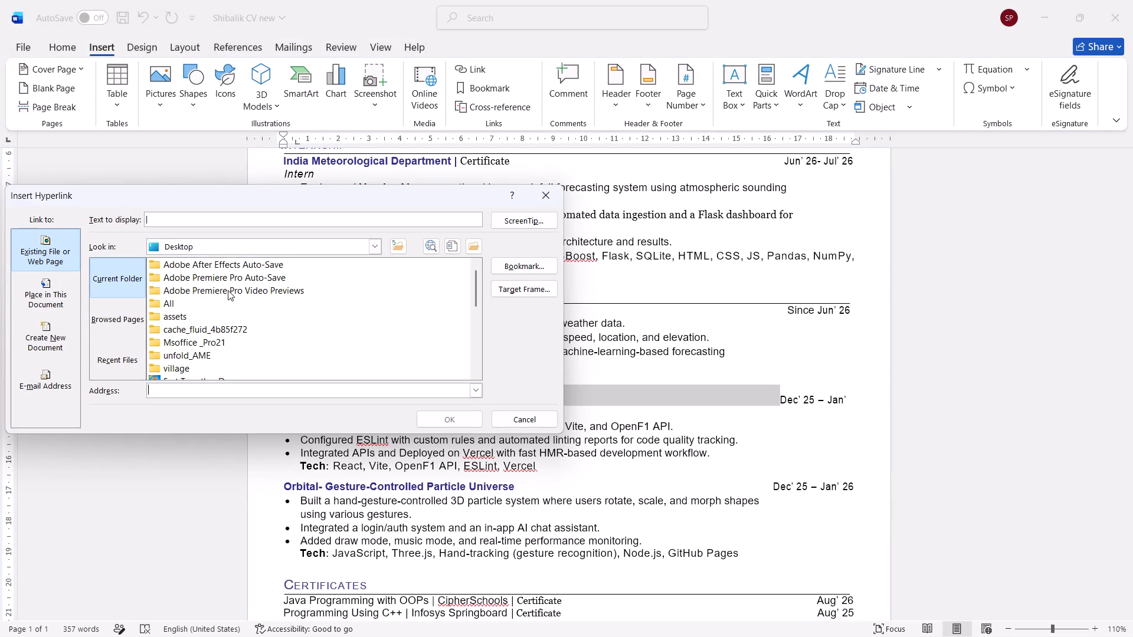
{"action": "key", "text": "shift+l"}
{"action": "type", "text": "in"}
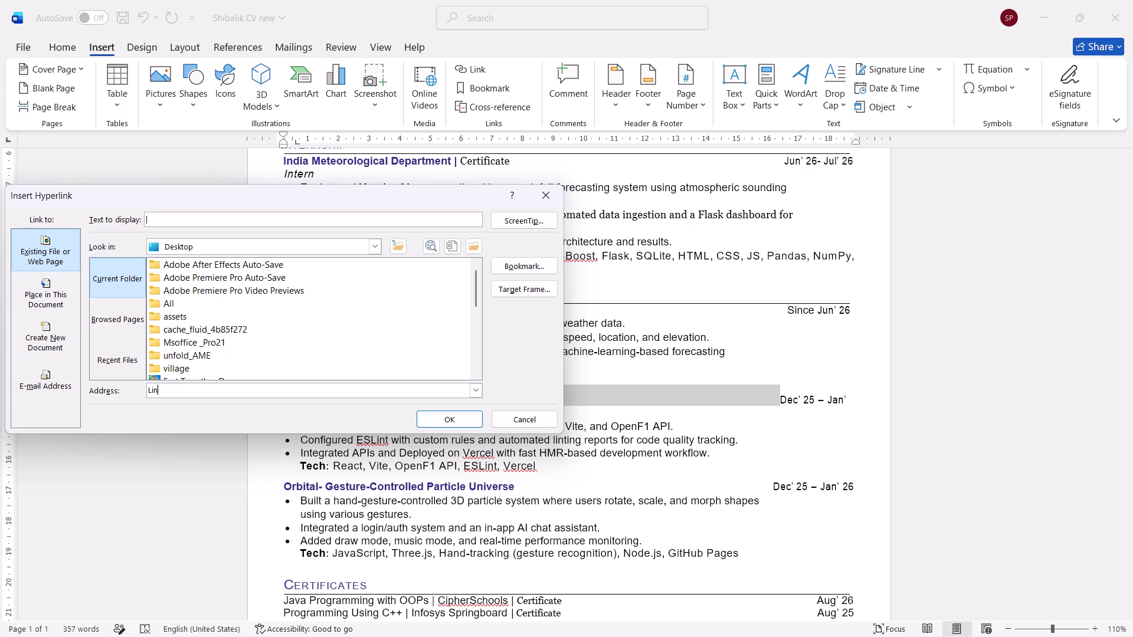
{"action": "key", "text": "BackSpace"}
{"action": "key", "text": "BackSpace"}
{"action": "key", "text": "BackSpace"}
{"action": "key", "text": "ctrl+v"}
Clear the extra blank space from the hyperlink's display text, make it "| Link", and insert the hyperlink.
{"action": "left_click", "coordinate": [192, 214]}
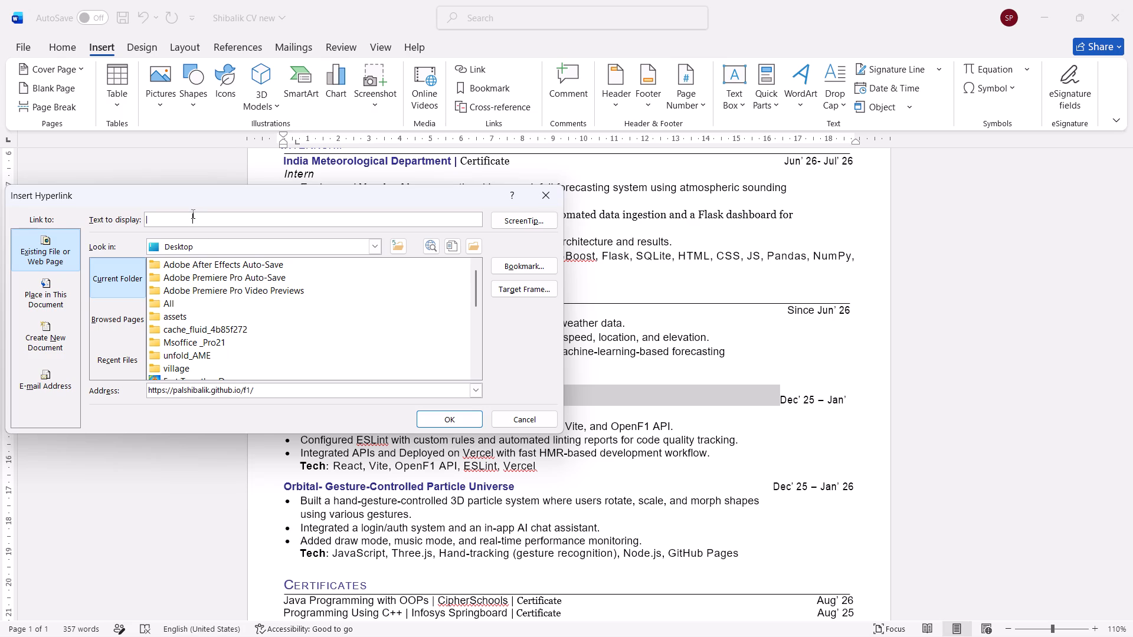
{"action": "left_click", "coordinate": [443, 218]}
{"action": "left_click", "coordinate": [478, 224]}
{"action": "key", "text": "BackSpace"}
{"action": "key", "text": "BackSpace"}
{"action": "key", "text": "BackSpace"}
{"action": "key", "text": "BackSpace"}
{"action": "key", "text": "BackSpace"}
{"action": "key", "text": "BackSpace"}
{"action": "key", "text": "BackSpace"}
{"action": "key", "text": "BackSpace"}
{"action": "key", "text": "BackSpace"}
{"action": "key", "text": "BackSpace"}
{"action": "key", "text": "BackSpace"}
{"action": "key", "text": "BackSpace"}
{"action": "key", "text": "BackSpace"}
{"action": "key", "text": "BackSpace"}
{"action": "key", "text": "BackSpace"}
{"action": "key", "text": "BackSpace"}
{"action": "key", "text": "BackSpace"}
{"action": "key", "text": "BackSpace"}
{"action": "key", "text": "BackSpace"}
{"action": "key", "text": "BackSpace"}
{"action": "key", "text": "BackSpace"}
{"action": "key", "text": "BackSpace"}
{"action": "key", "text": "BackSpace"}
{"action": "key", "text": "BackSpace"}
{"action": "type", "text": "Link"}
{"action": "left_click", "coordinate": [456, 413]}
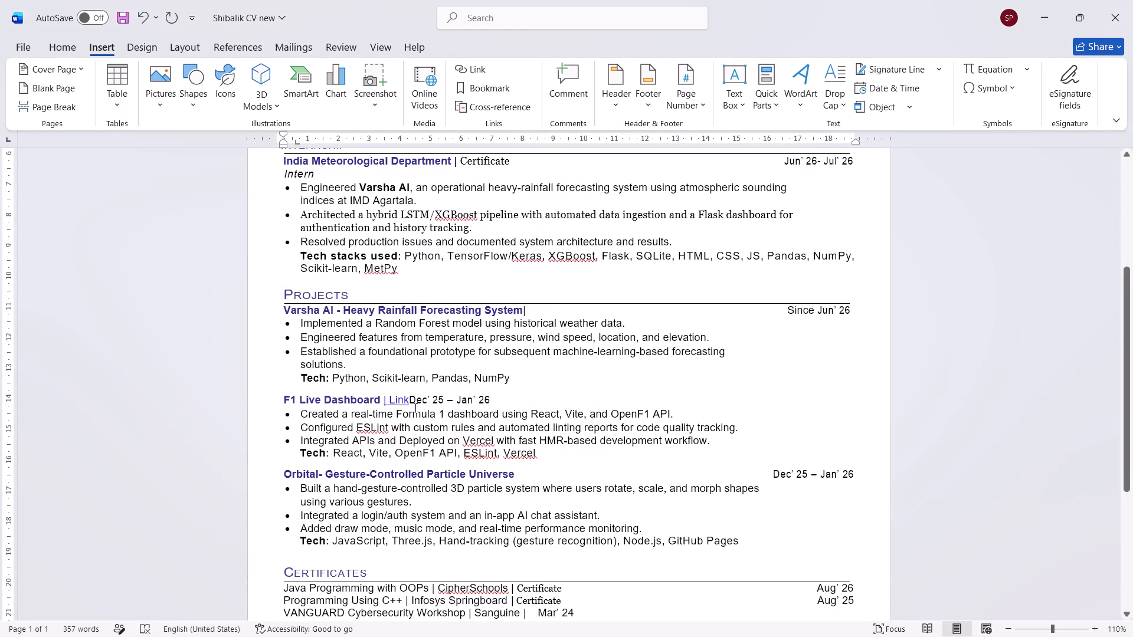
Add spaces after the F1 Live Dashboard link to align its date range with the date of the Orbital project entry.
{"action": "key", "text": "space"}
{"action": "key", "text": "space"}
{"action": "key", "text": "space"}
{"action": "key", "text": "space"}
{"action": "key", "text": "space"}
{"action": "key", "text": "space"}
{"action": "key", "text": "space"}
{"action": "key", "text": "space"}
{"action": "key", "text": "space"}
{"action": "key", "text": "space"}
{"action": "key", "text": "space"}
{"action": "key", "text": "space"}
{"action": "key", "text": "space"}
{"action": "key", "text": "space"}
{"action": "key", "text": "space"}
{"action": "key", "text": "space"}
{"action": "key", "text": "space"}
{"action": "key", "text": "space"}
{"action": "key", "text": "space"}
{"action": "key", "text": "space"}
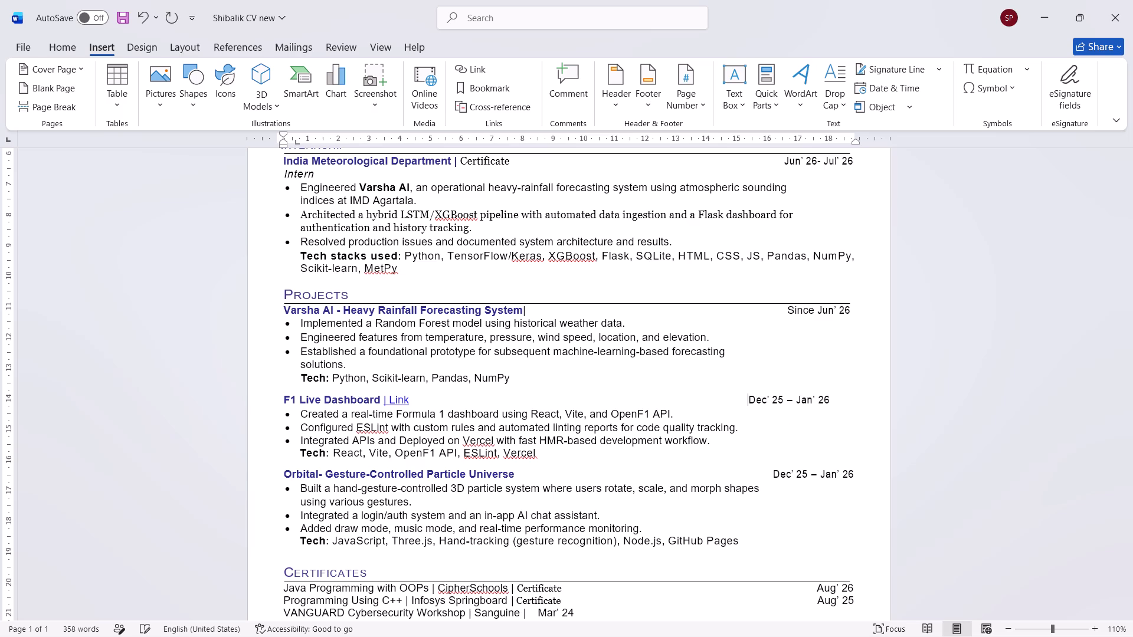
{"action": "key", "text": "space"}
{"action": "key", "text": "BackSpace"}
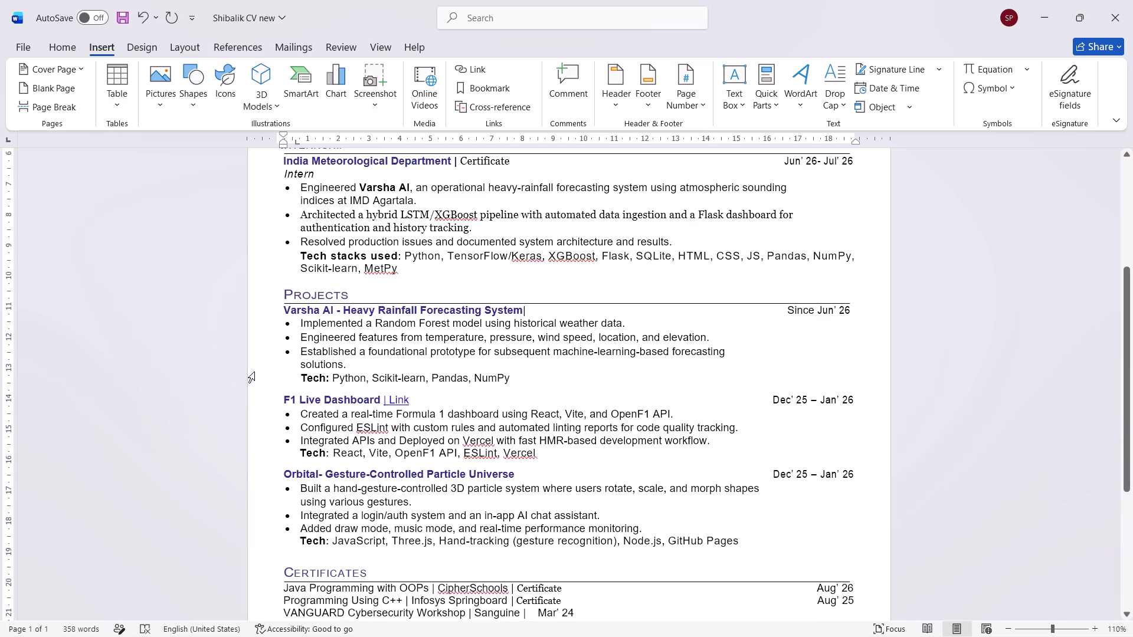
Remove the underline from the word "Link" beside F1 Live Dashboard and set its font colour to black.
{"action": "left_click_drag", "start_coordinate": [408, 396], "coordinate": [407, 396]}
{"action": "left_click_drag", "start_coordinate": [407, 396], "coordinate": [387, 398]}
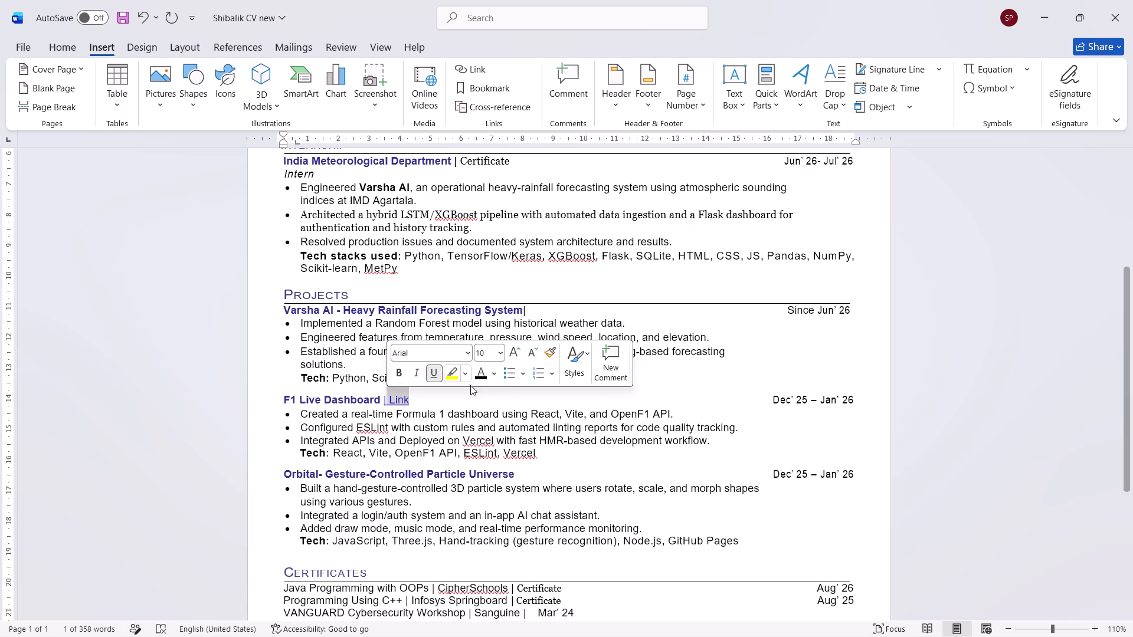
{"action": "left_click", "coordinate": [429, 377]}
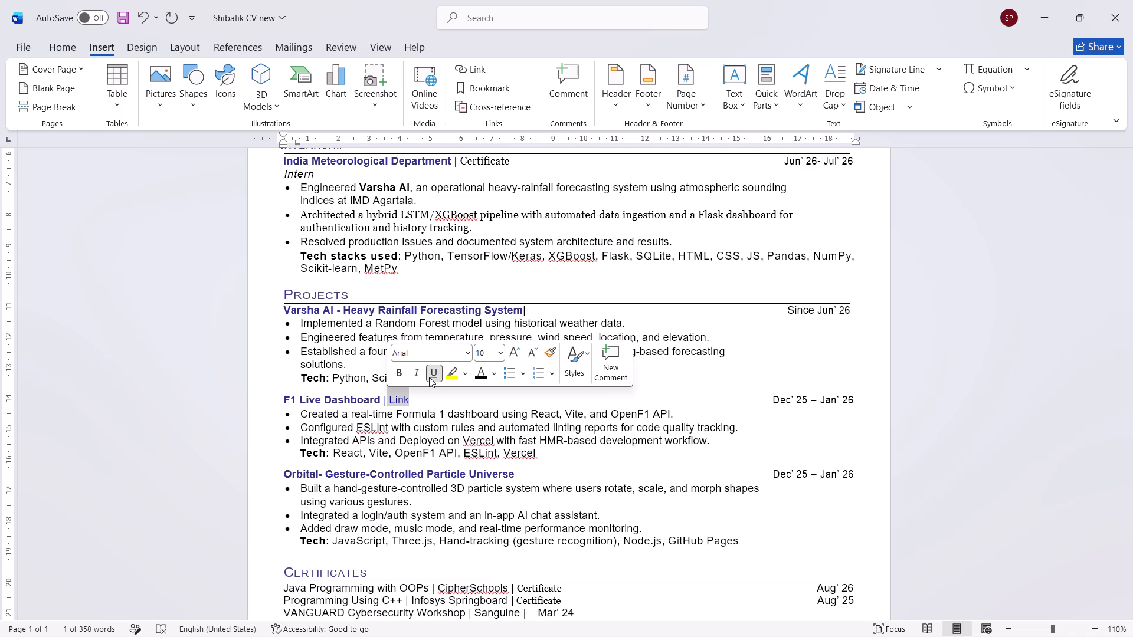
{"action": "left_click", "coordinate": [478, 376]}
{"action": "left_click", "coordinate": [478, 376]}
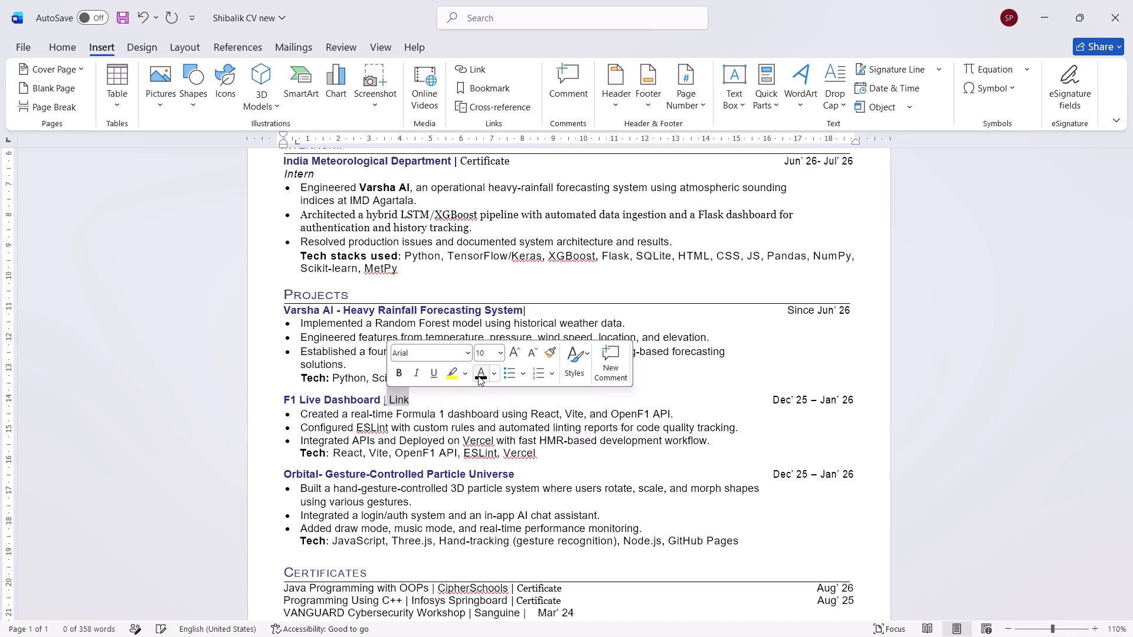
{"action": "left_click", "coordinate": [478, 376]}
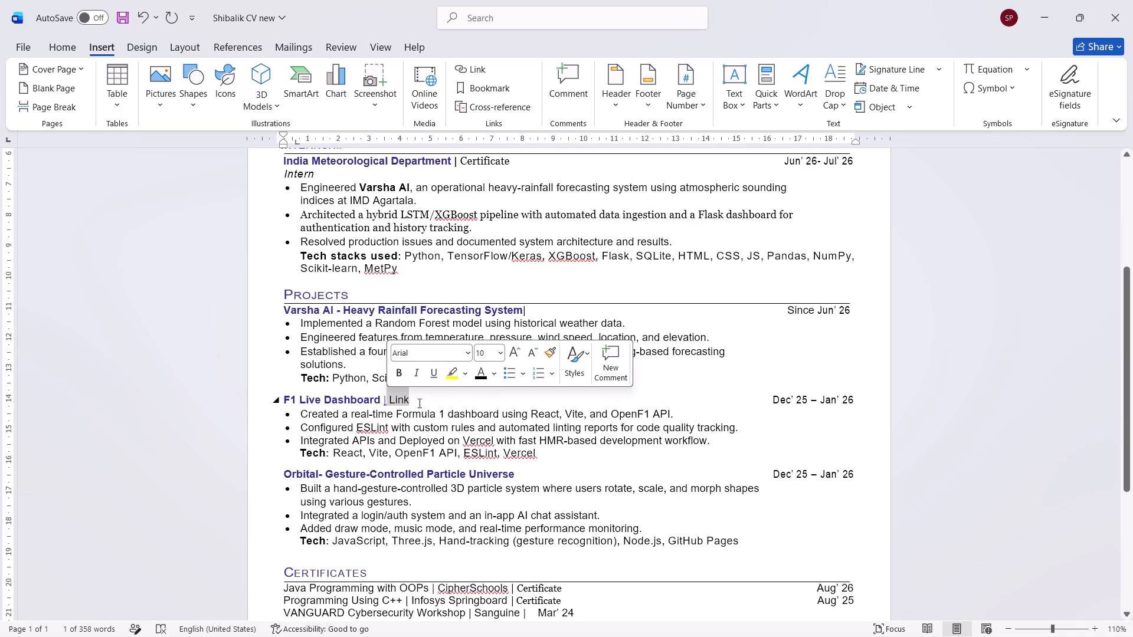
{"action": "left_click", "coordinate": [418, 403]}
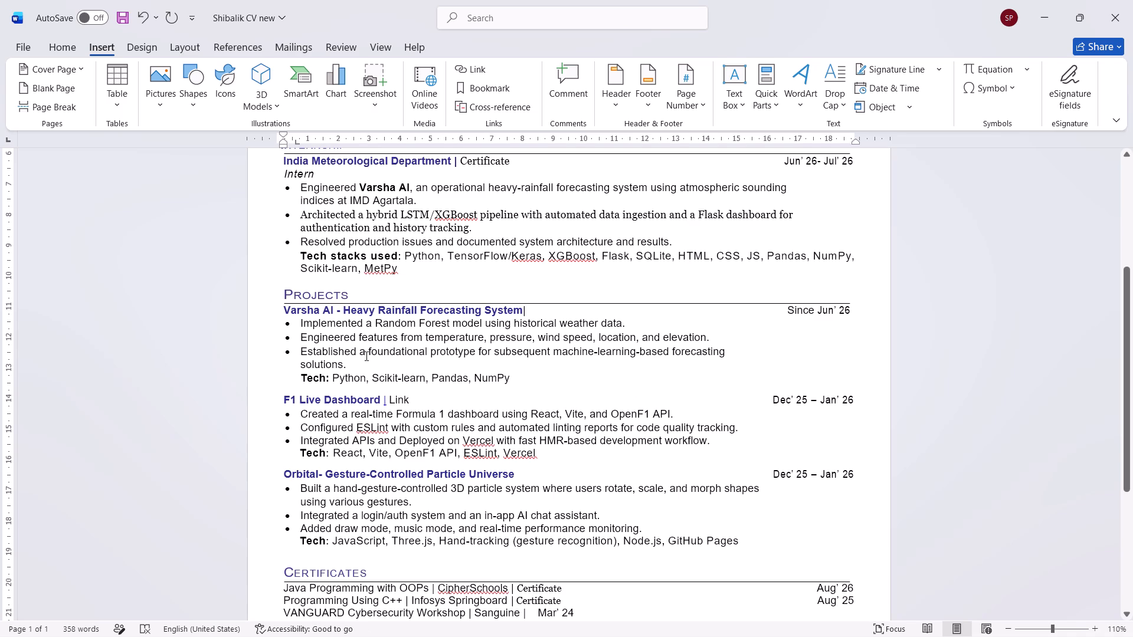
Start a hyperlink after the vertical bar in the "Varsha AI - Heavy Rainfall Forecasting System" heading, with display text "Link".
{"action": "scroll", "coordinate": [365, 356], "scroll_direction": "down", "scroll_amount": 1}
{"action": "left_click", "coordinate": [546, 310]}
{"action": "left_click", "coordinate": [528, 308]}
{"action": "key", "text": "ctrl+k"}
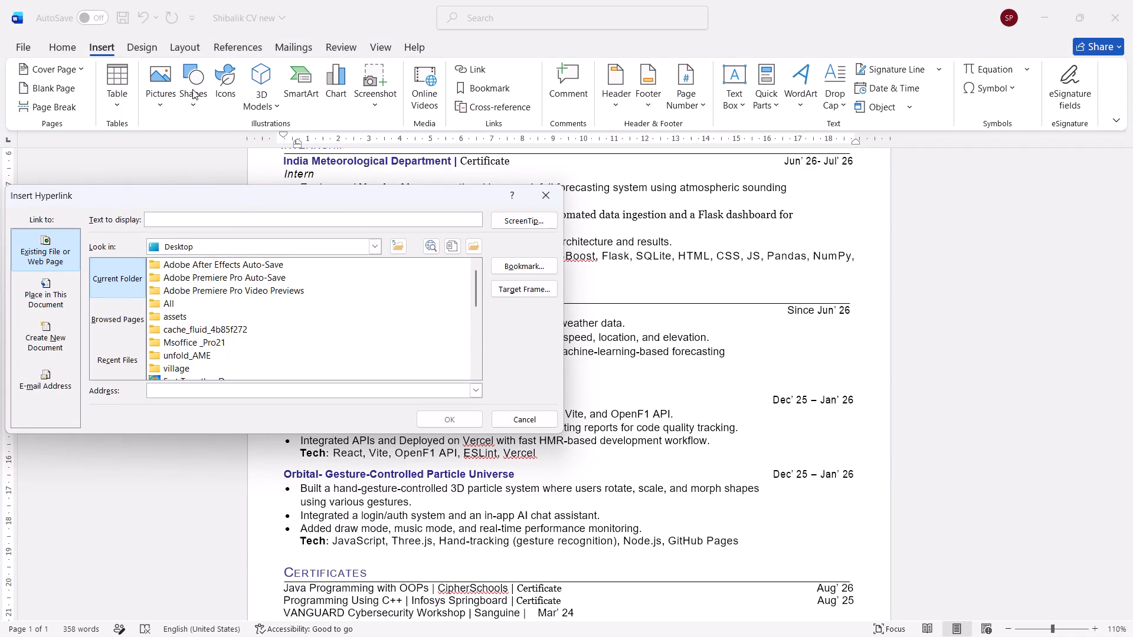
{"action": "left_click", "coordinate": [222, 221]}
{"action": "type", "text": "Link"}
{"action": "left_click", "coordinate": [181, 390]}
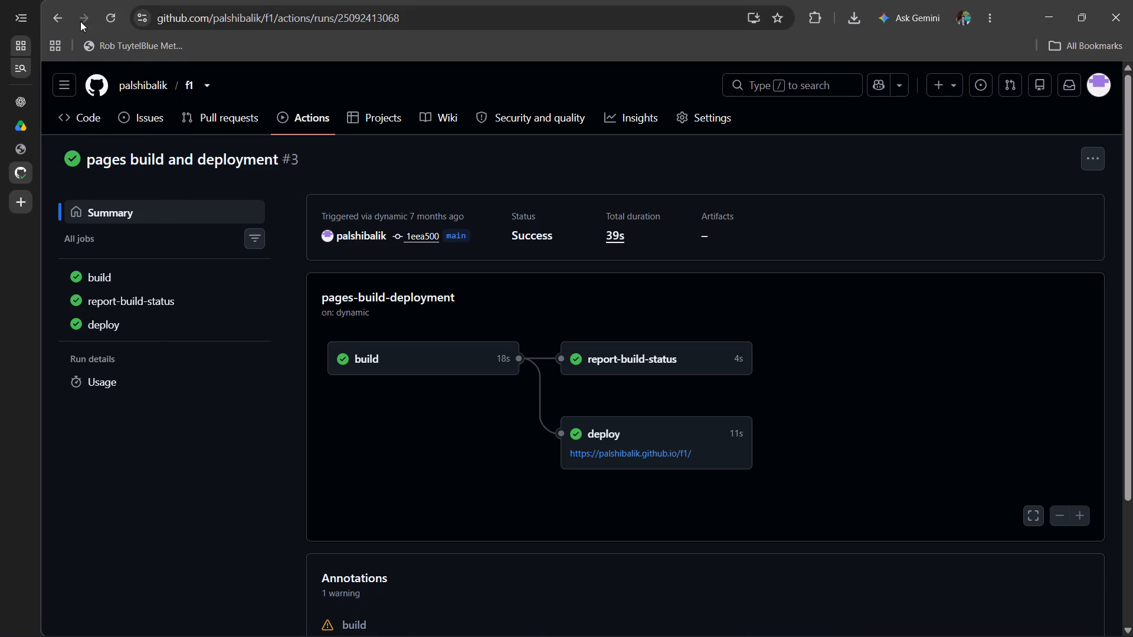
In Chrome, copy the deployed site address from the latest pages build and deployment run of the Varsha_Ai GitHub repository.
{"action": "left_click", "coordinate": [58, 21]}
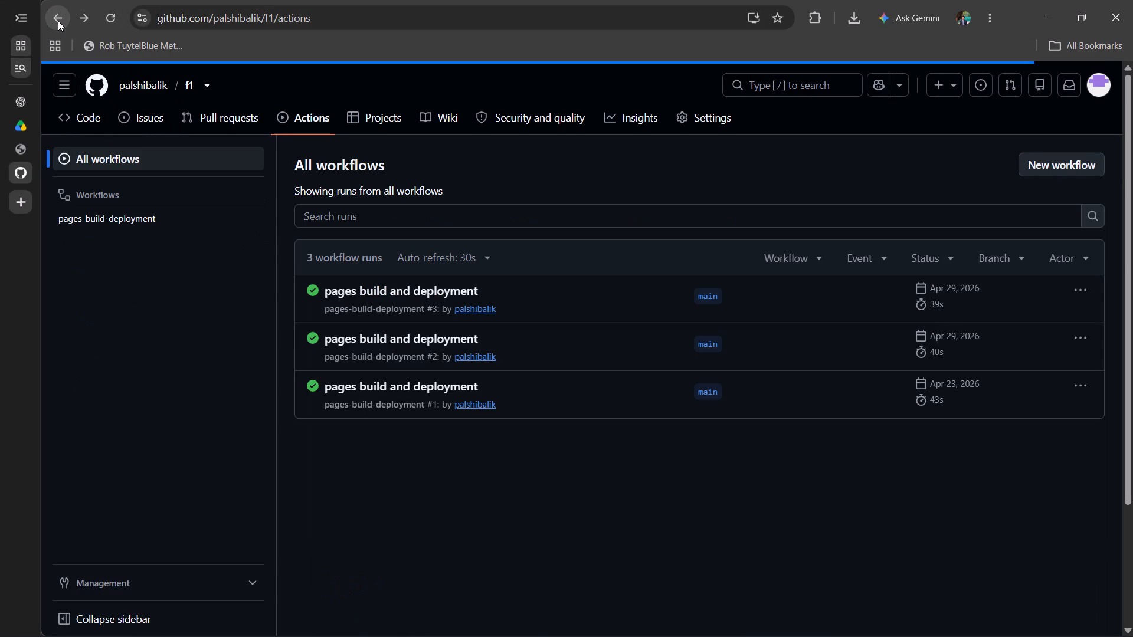
{"action": "left_click", "coordinate": [58, 21]}
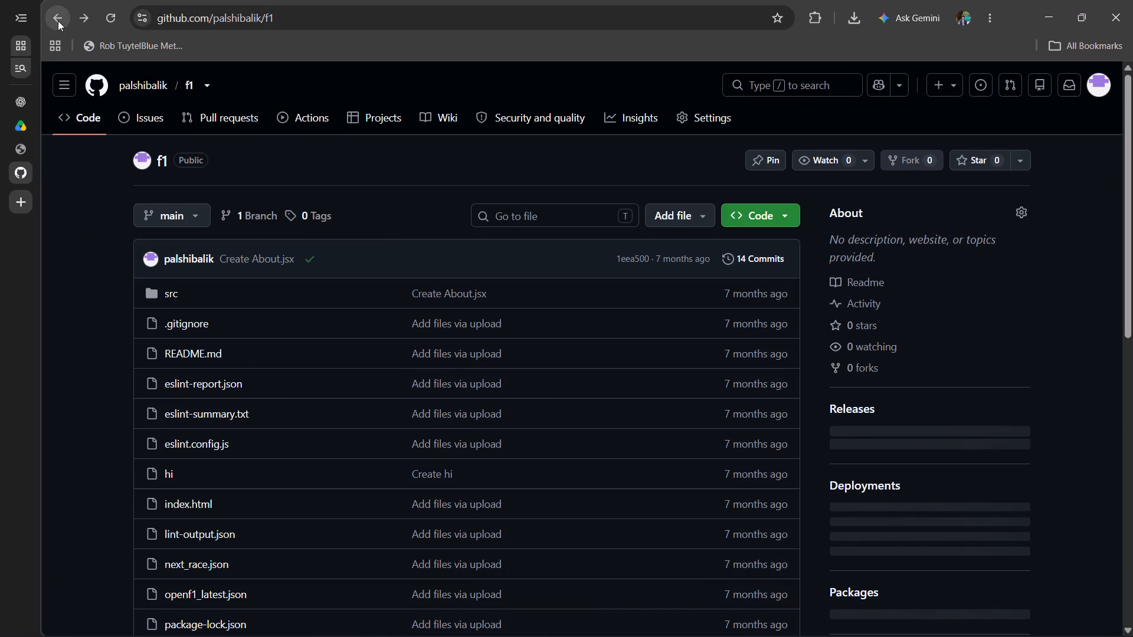
{"action": "left_click", "coordinate": [58, 21]}
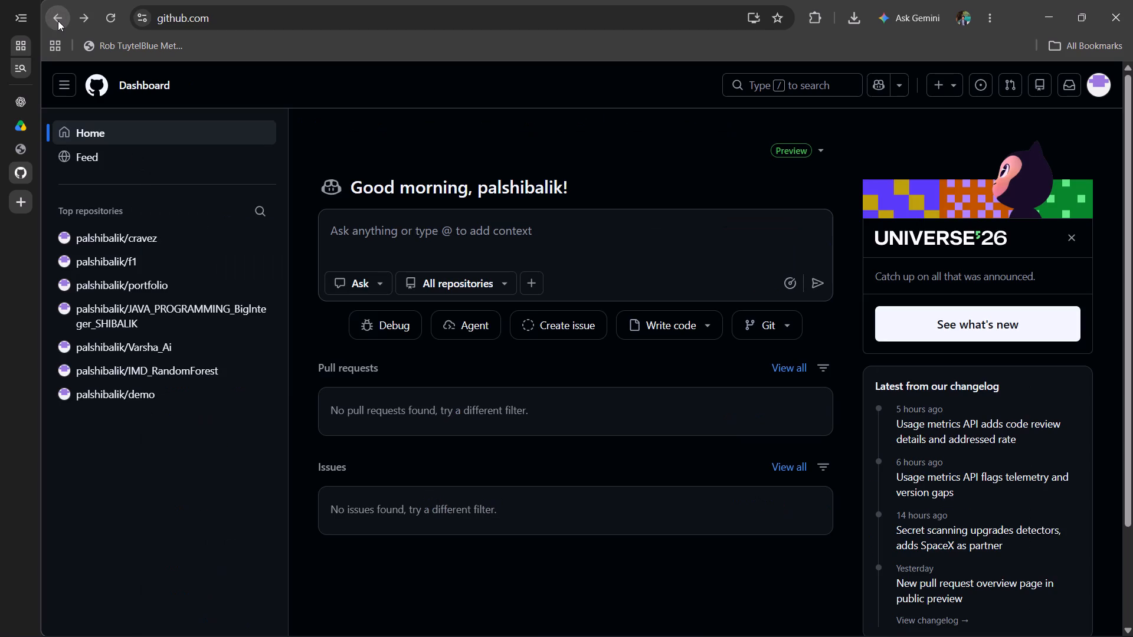
{"action": "left_click", "coordinate": [130, 346]}
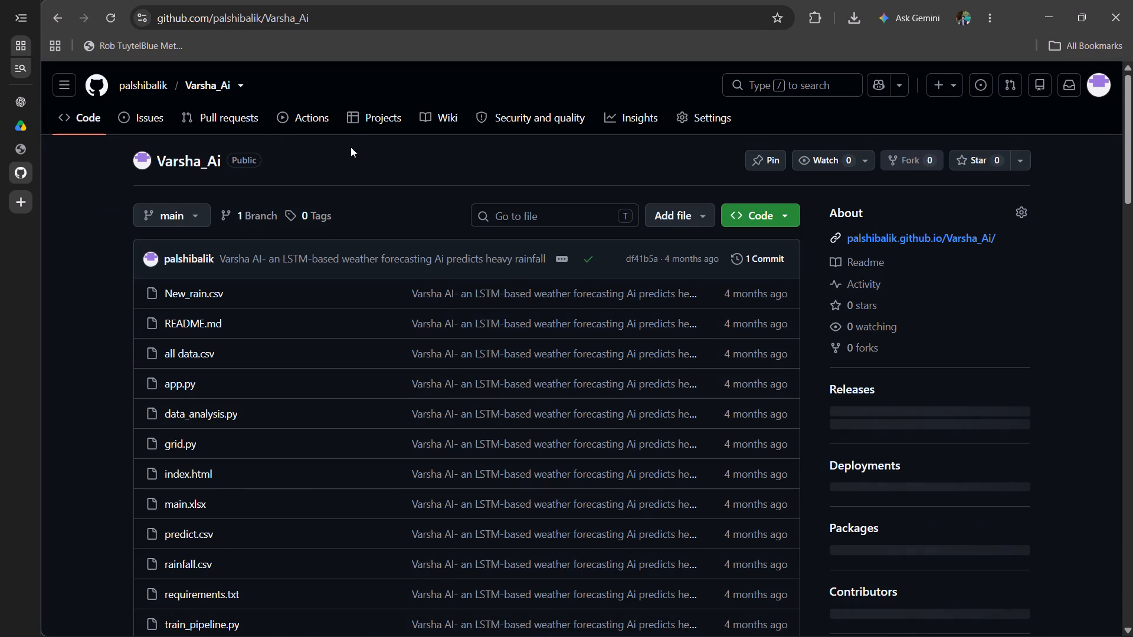
{"action": "left_click", "coordinate": [304, 120]}
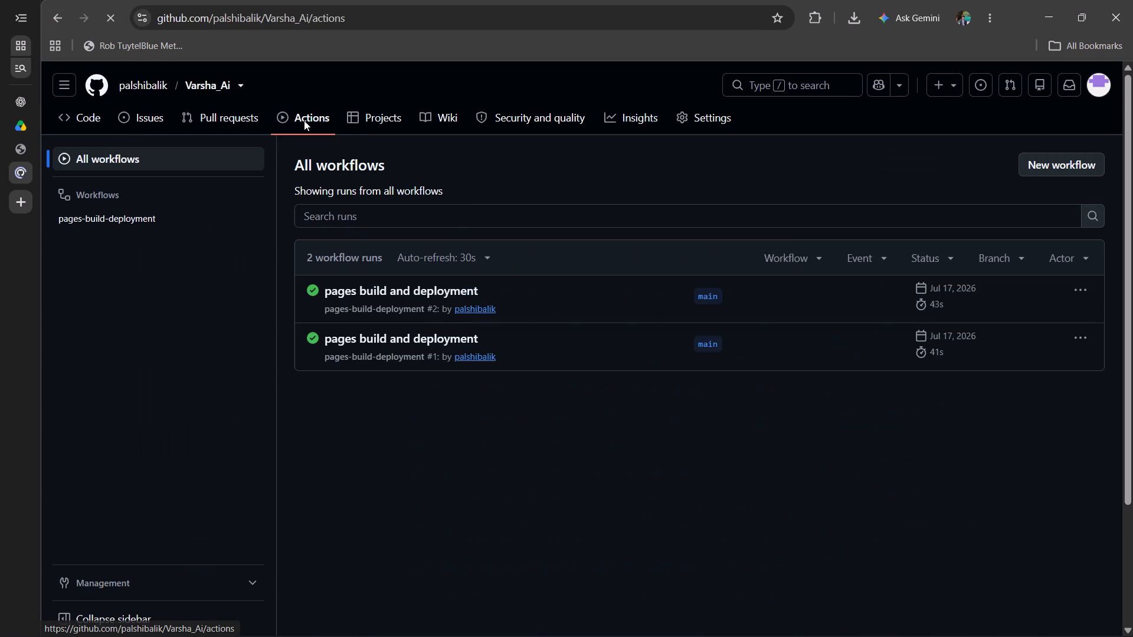
{"action": "left_click", "coordinate": [384, 292]}
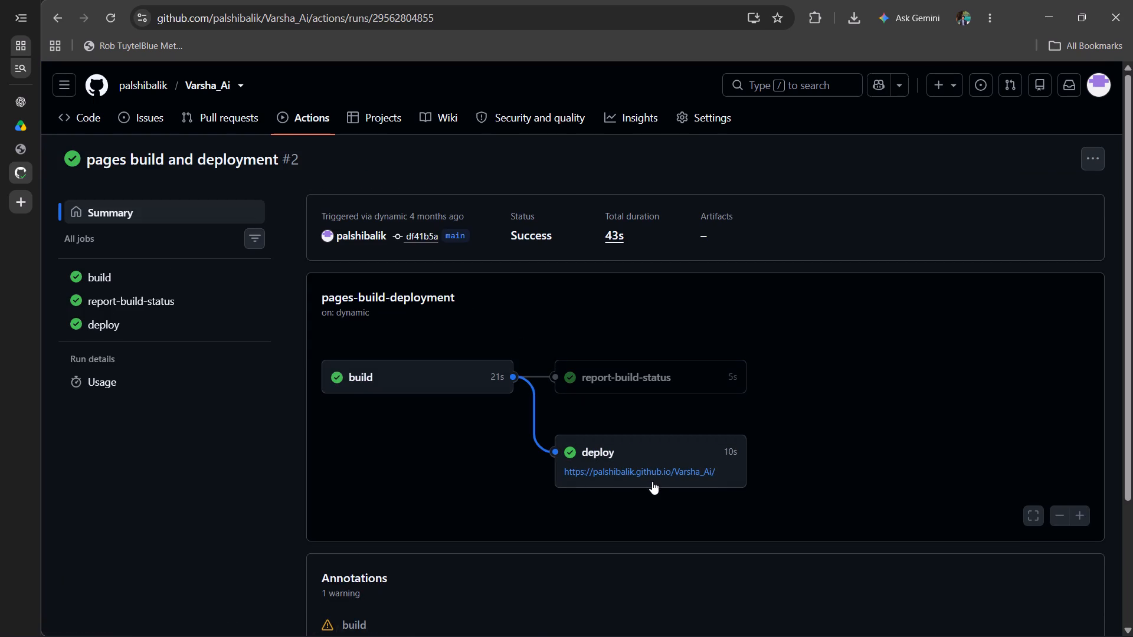
{"action": "right_click", "coordinate": [652, 473]}
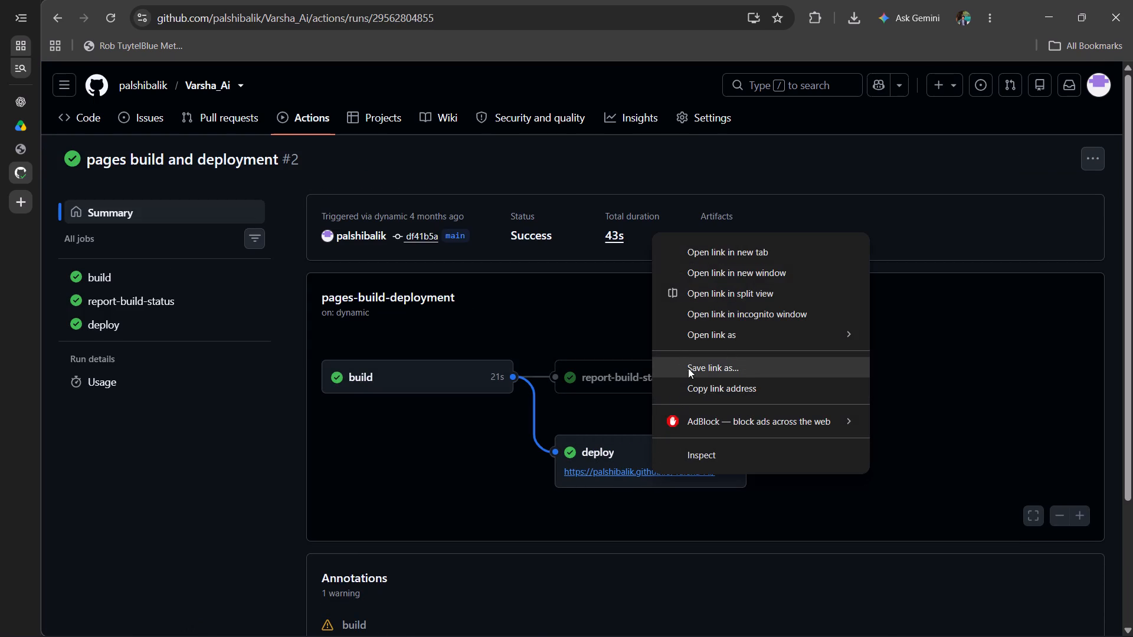
{"action": "left_click", "coordinate": [687, 383]}
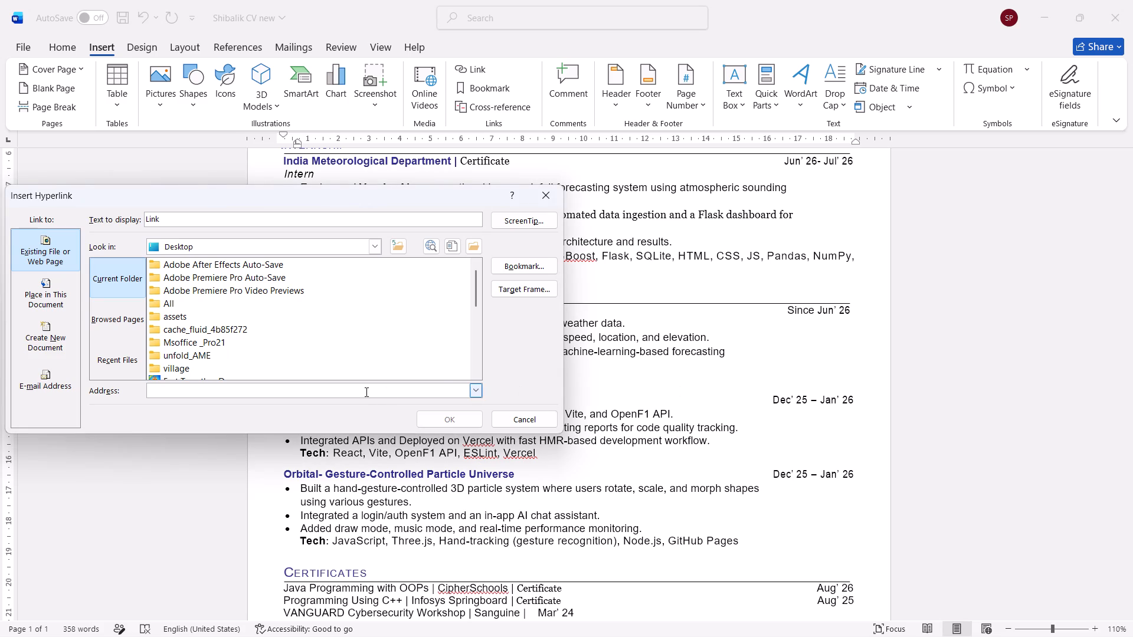
In Word, paste the copied Varsha_Ai site address as the hyperlink's target and insert the link with display text "Link".
{"action": "key", "text": "ctrl+v"}
{"action": "left_click", "coordinate": [266, 221]}
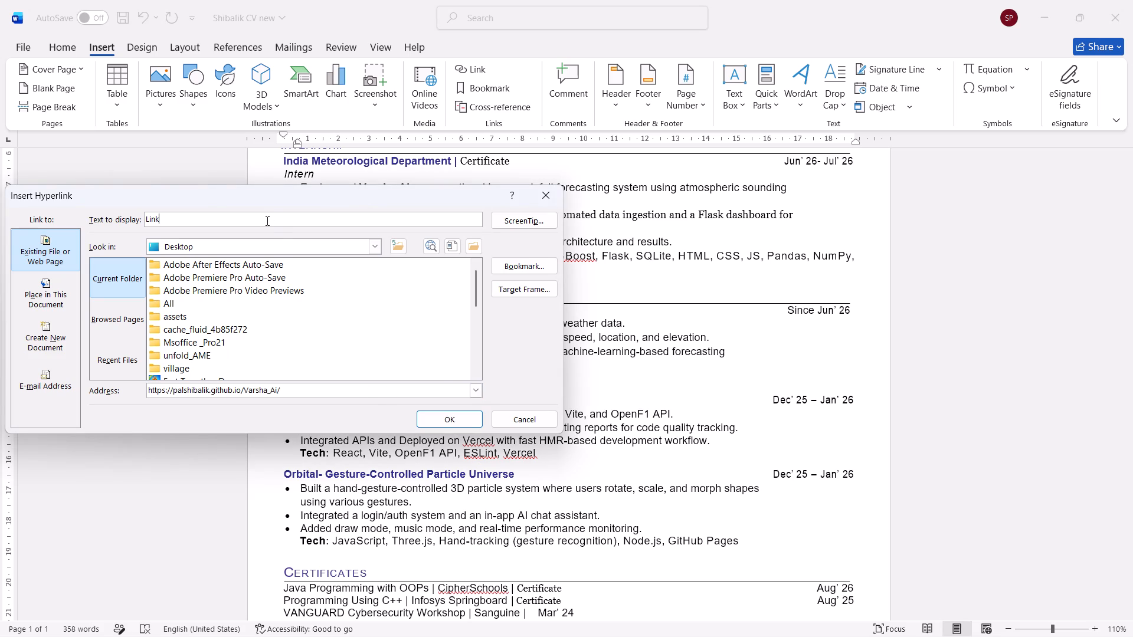
{"action": "left_click", "coordinate": [468, 425]}
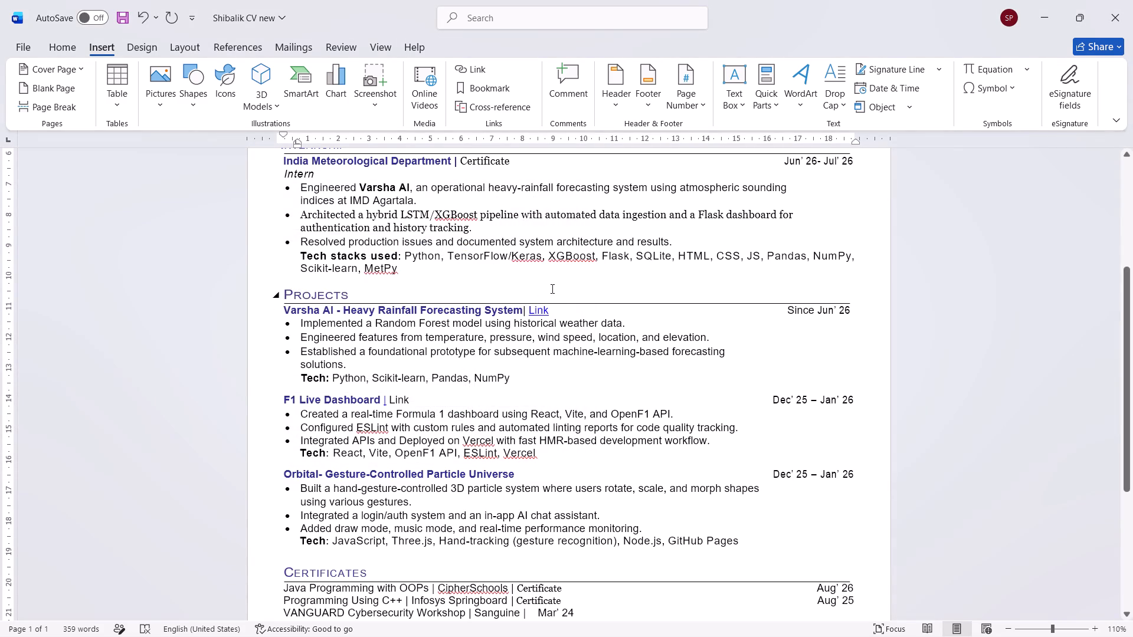
Remove the underline from the word "Link" beside the Varsha AI project heading and set its font colour to black.
{"action": "left_click_drag", "start_coordinate": [549, 310], "coordinate": [533, 309]}
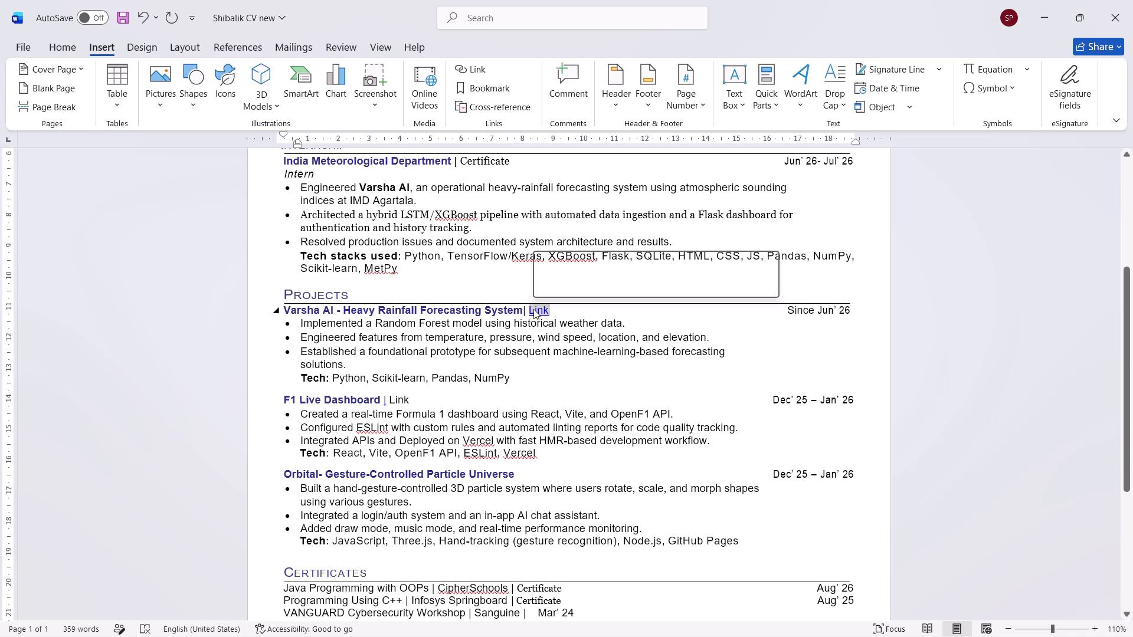
{"action": "left_click", "coordinate": [575, 284]}
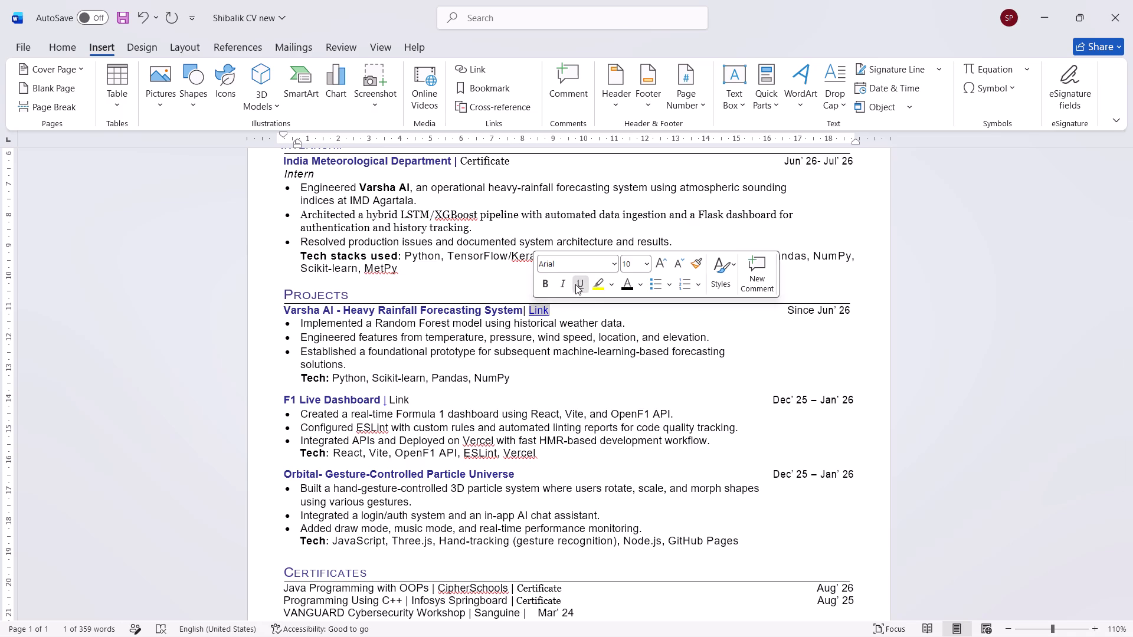
{"action": "left_click", "coordinate": [575, 284]}
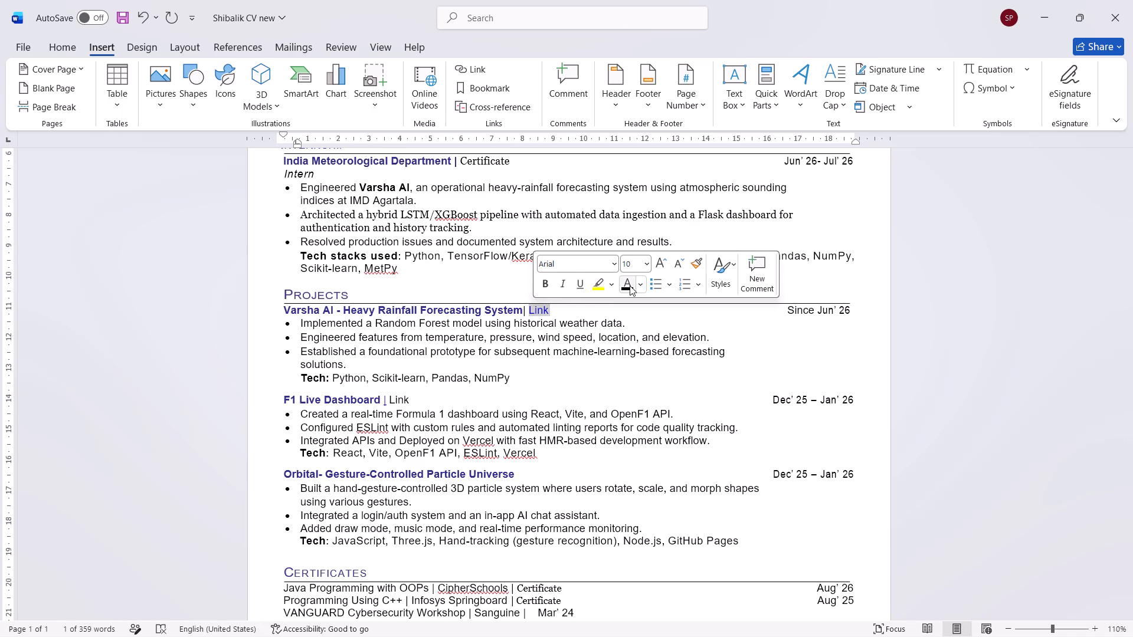
{"action": "left_click", "coordinate": [628, 285]}
{"action": "left_click", "coordinate": [997, 337]}
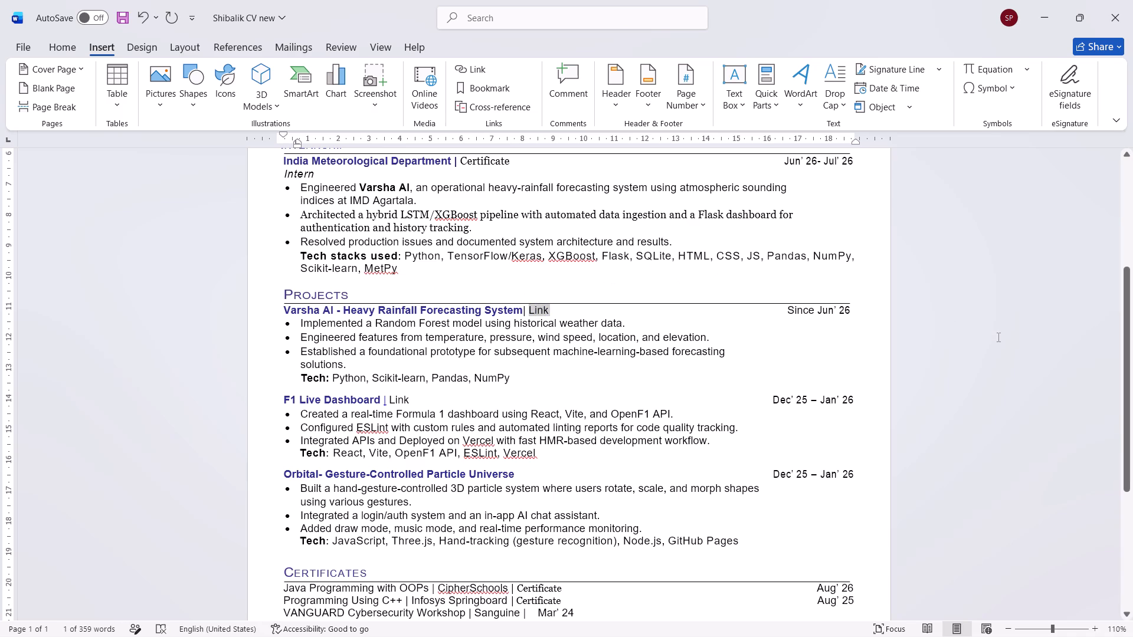
Save the CV document.
{"action": "key", "text": "ctrl+s"}
{"action": "key", "text": "ctrl+s"}
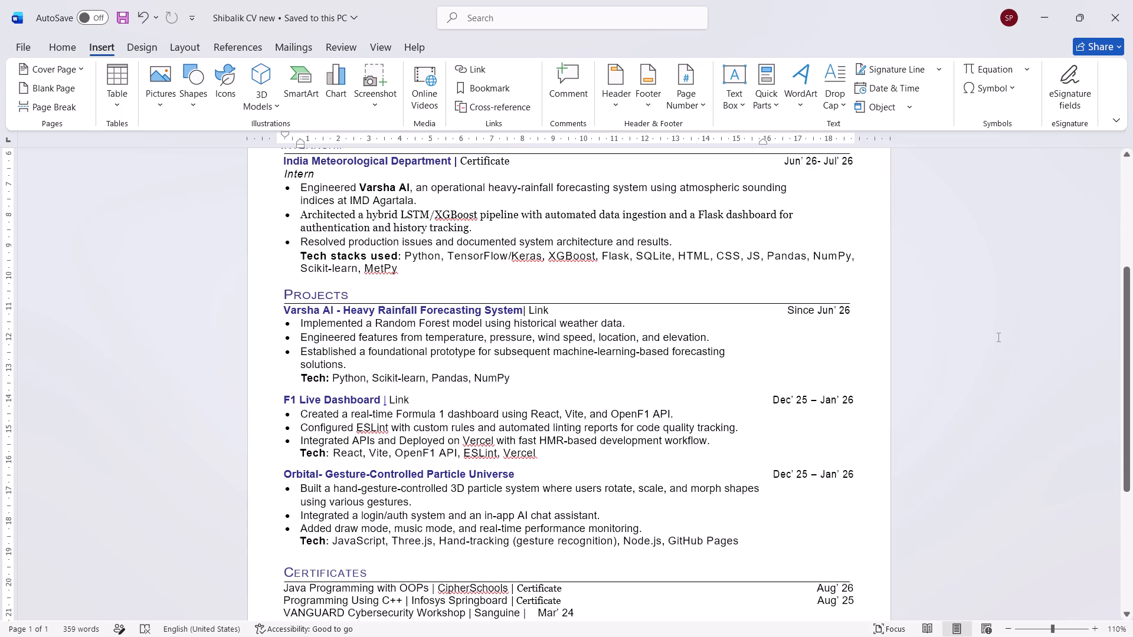
Add a vertical bar and a space after the "Orbital- Gesture-Controlled Particle Universe" heading and start a hyperlink there.
{"action": "scroll", "coordinate": [997, 337], "scroll_direction": "down", "scroll_amount": 1}
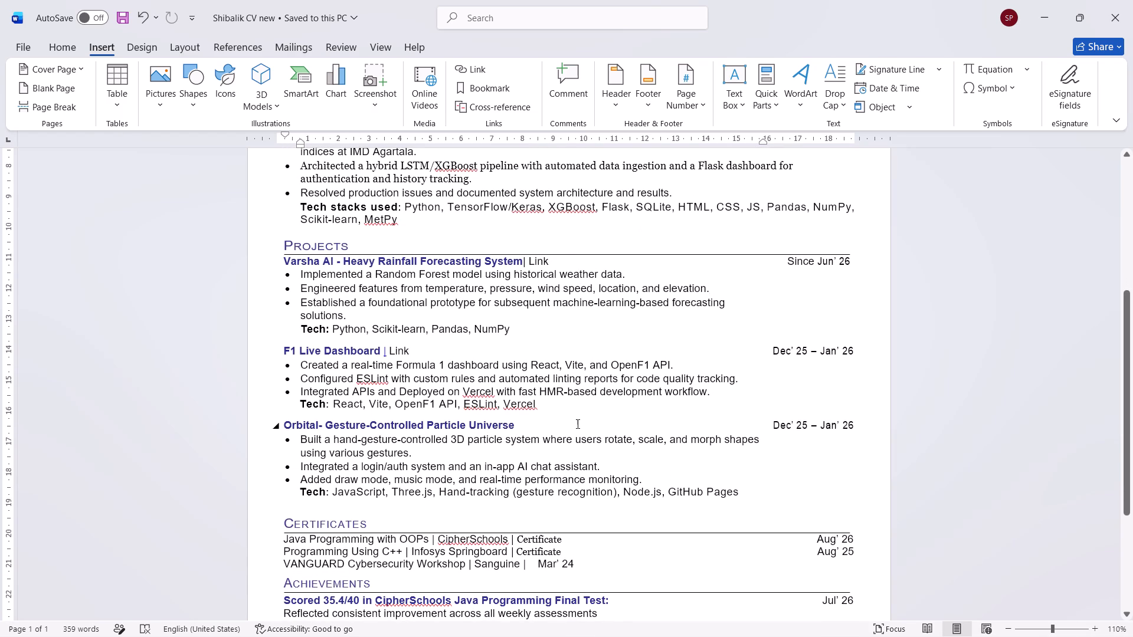
{"action": "left_click", "coordinate": [517, 428]}
{"action": "key", "text": "Left"}
{"action": "key", "text": "Right"}
{"action": "key", "text": "shift+bar"}
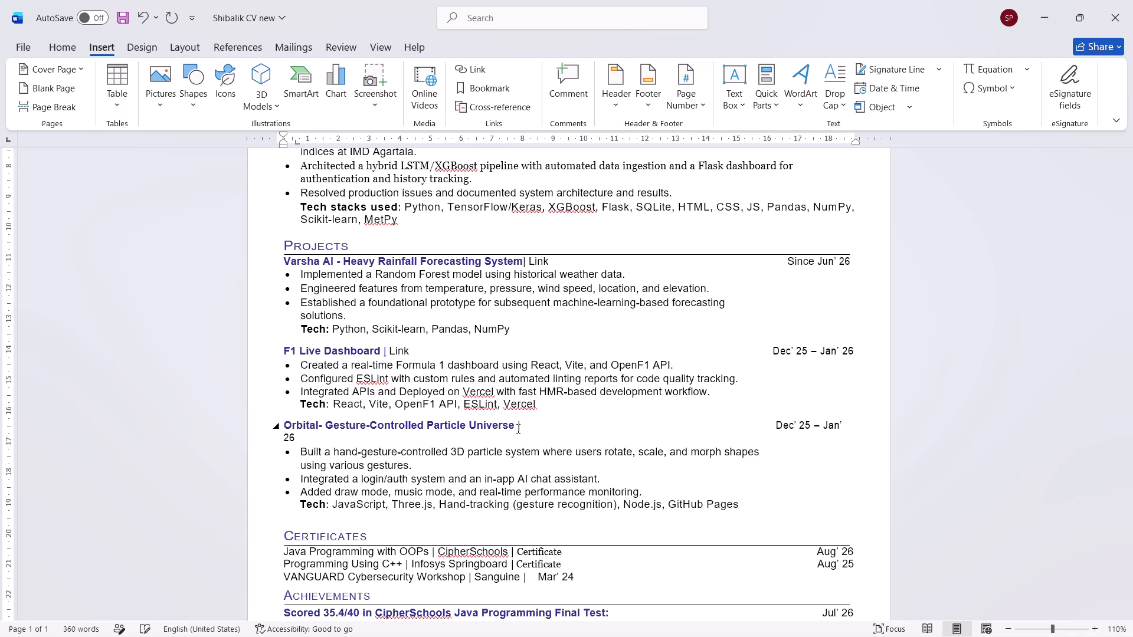
{"action": "key", "text": "space"}
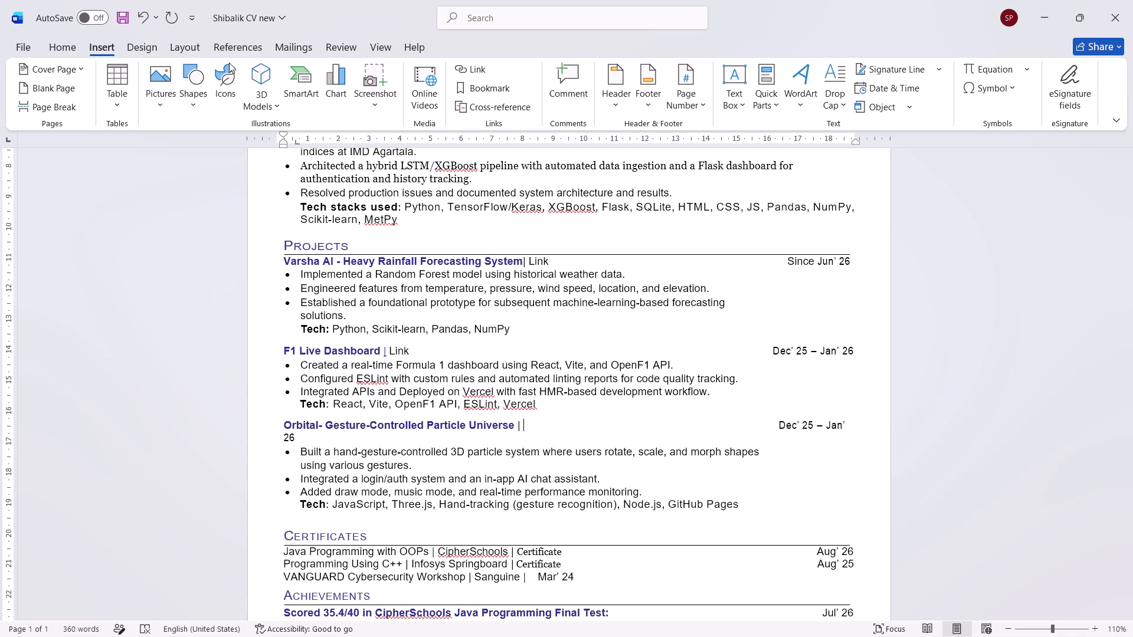
{"action": "key", "text": "ctrl+k"}
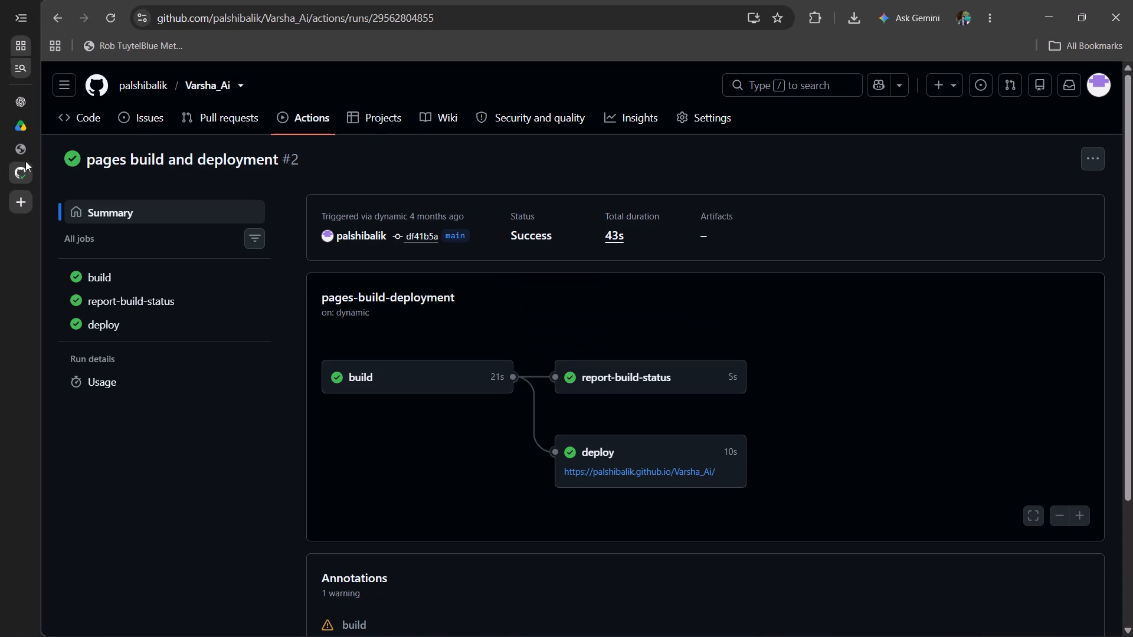
In Chrome, go back from the Varsha_Ai deployment run to the GitHub dashboard to look over the repository list.
{"action": "left_click", "coordinate": [65, 18]}
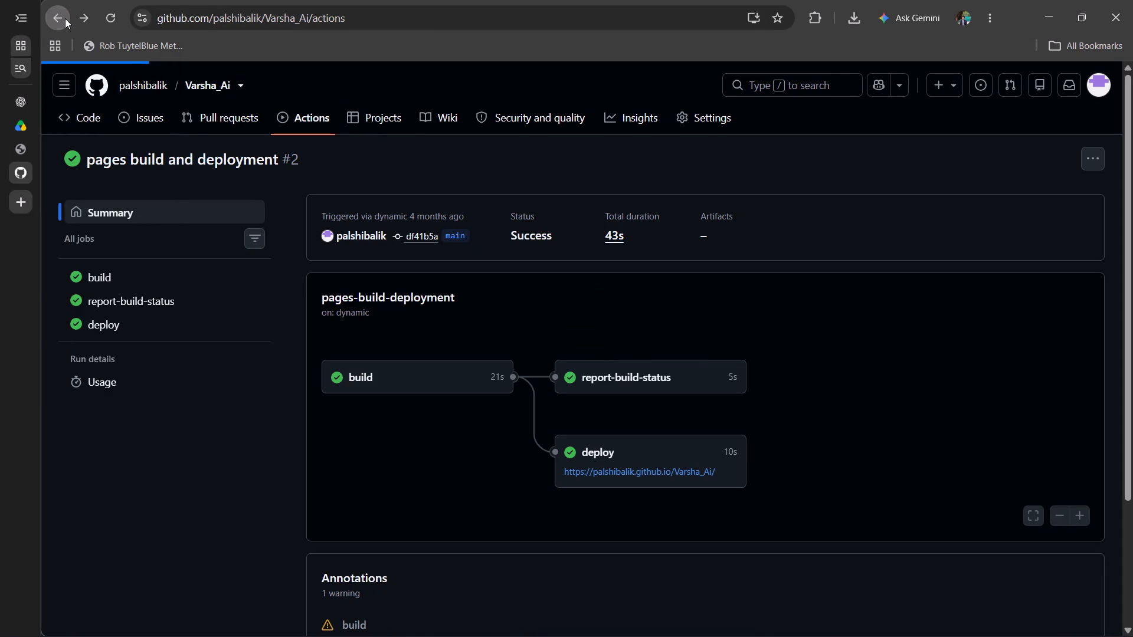
{"action": "left_click", "coordinate": [65, 18]}
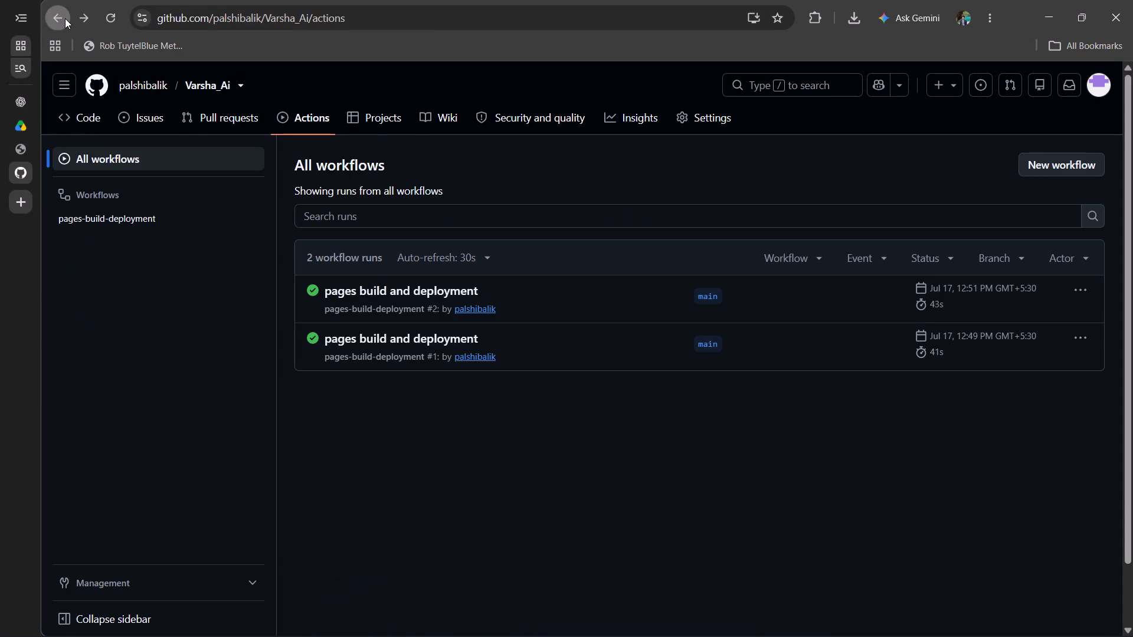
{"action": "left_click", "coordinate": [65, 18]}
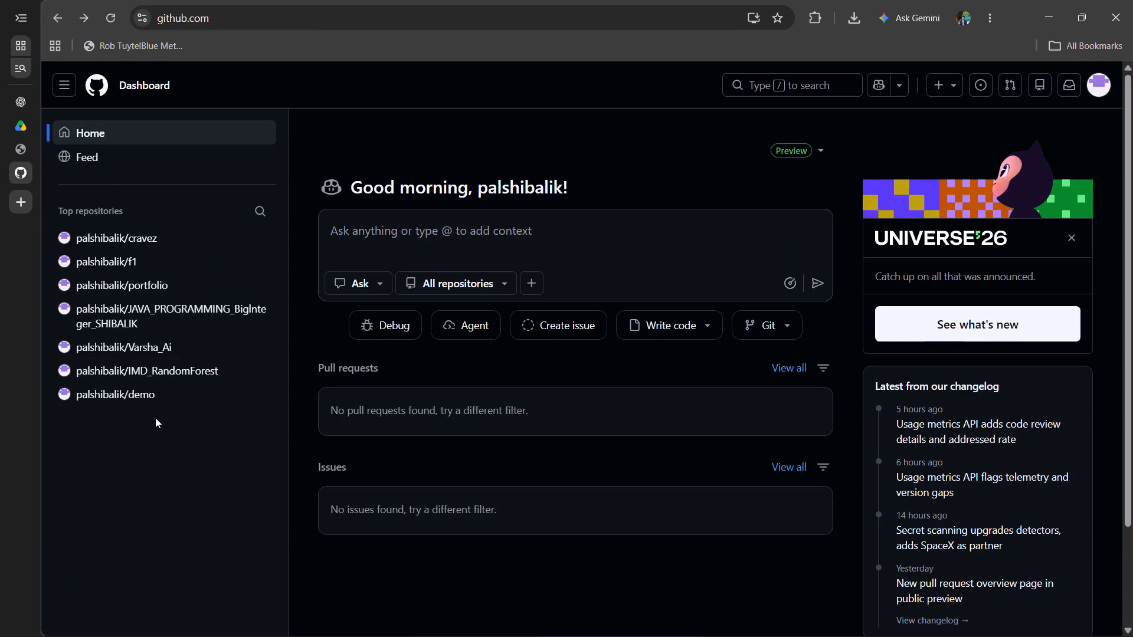
Switch to another Chrome profile and look up GitHub to find the Orbital project.
{"action": "left_click", "coordinate": [964, 16]}
{"action": "left_click", "coordinate": [809, 432]}
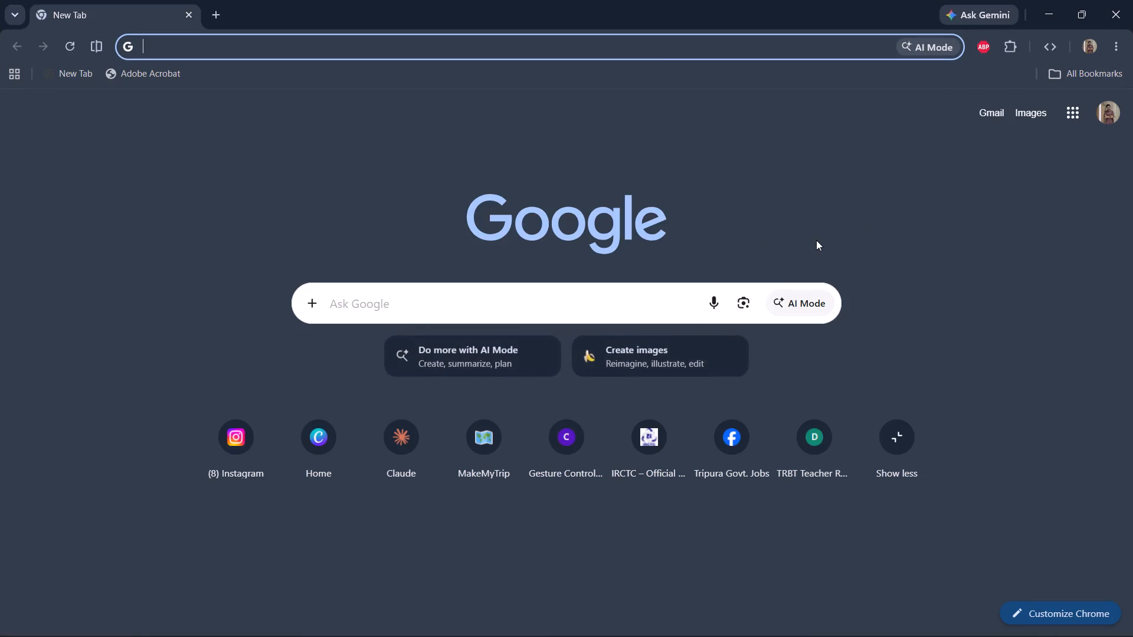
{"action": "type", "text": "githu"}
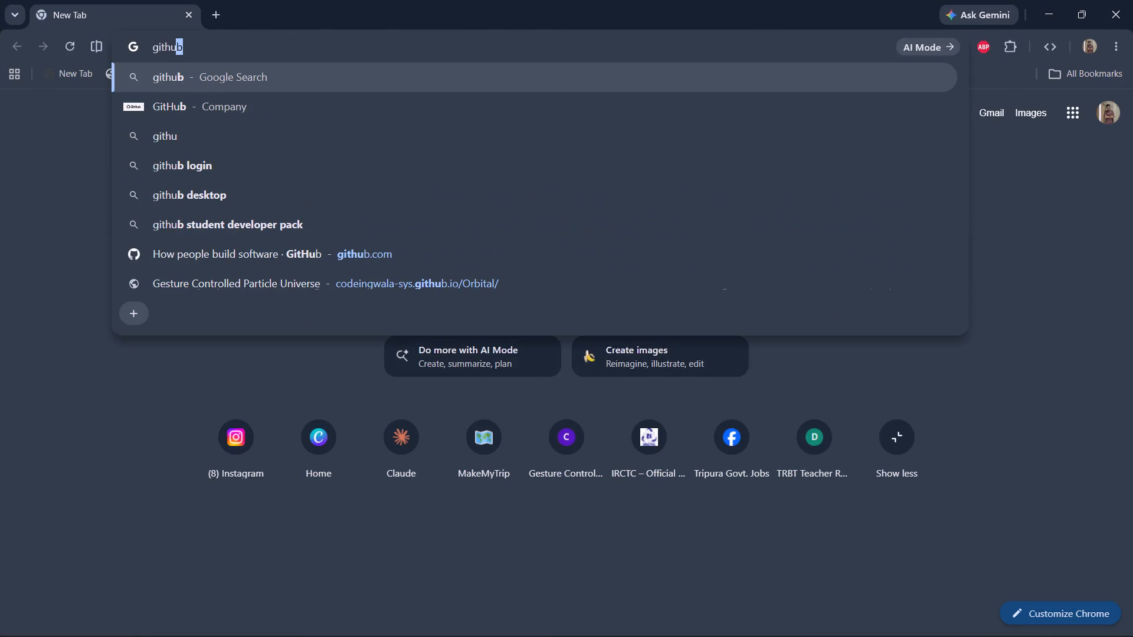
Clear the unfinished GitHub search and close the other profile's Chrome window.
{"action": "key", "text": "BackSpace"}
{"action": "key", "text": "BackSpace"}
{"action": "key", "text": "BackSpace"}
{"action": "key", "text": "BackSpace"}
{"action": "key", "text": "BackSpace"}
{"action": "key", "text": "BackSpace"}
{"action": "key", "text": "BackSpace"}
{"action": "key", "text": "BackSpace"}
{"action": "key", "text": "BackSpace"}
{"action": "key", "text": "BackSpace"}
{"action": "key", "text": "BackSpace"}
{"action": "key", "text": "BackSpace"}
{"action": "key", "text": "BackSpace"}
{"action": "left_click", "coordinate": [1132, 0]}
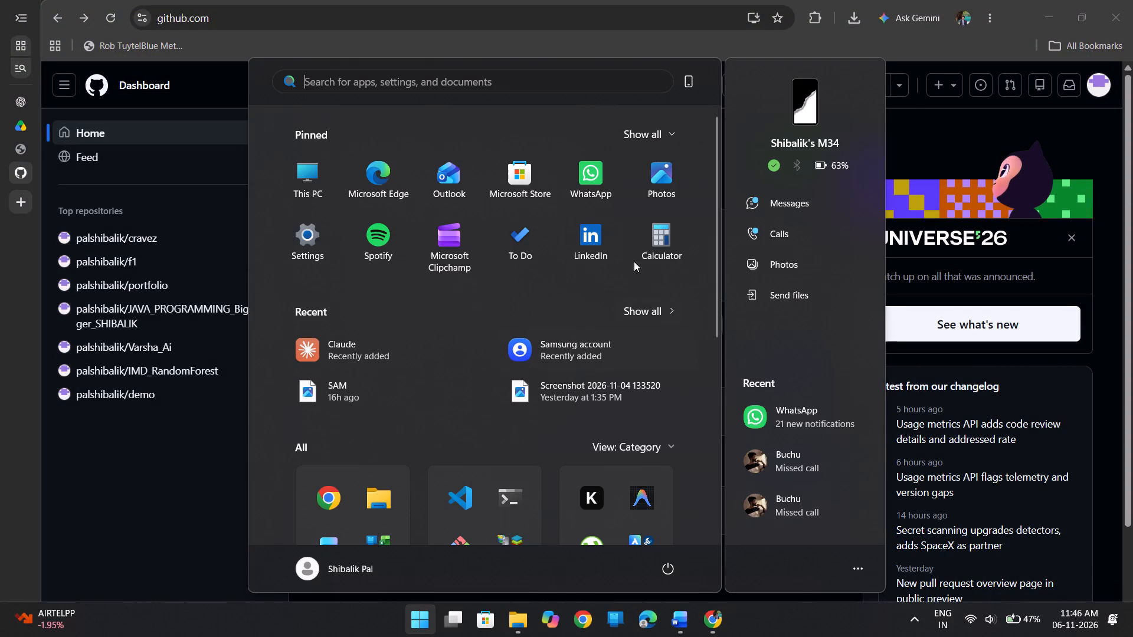
Open WhatsApp.
{"action": "left_click", "coordinate": [583, 193]}
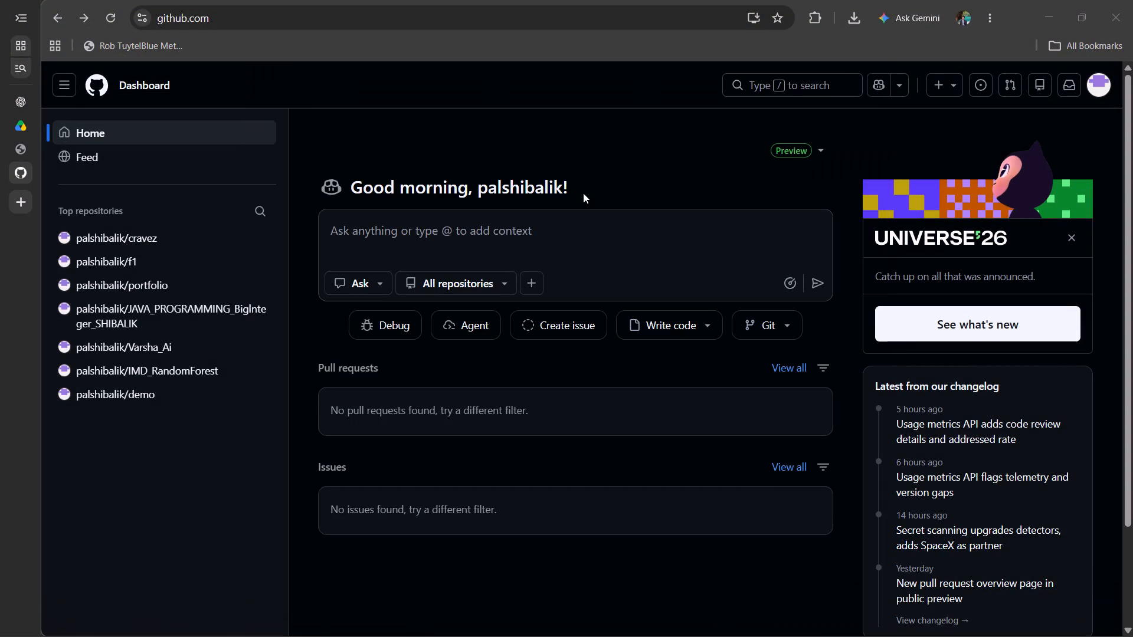
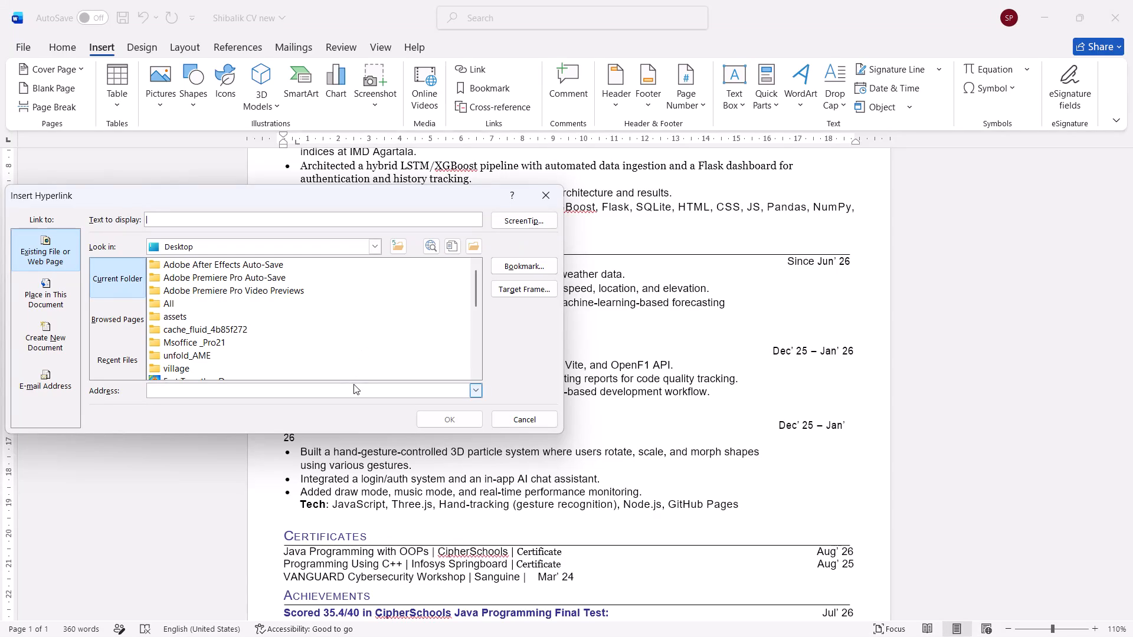
{"action": "left_click", "coordinate": [353, 384]}
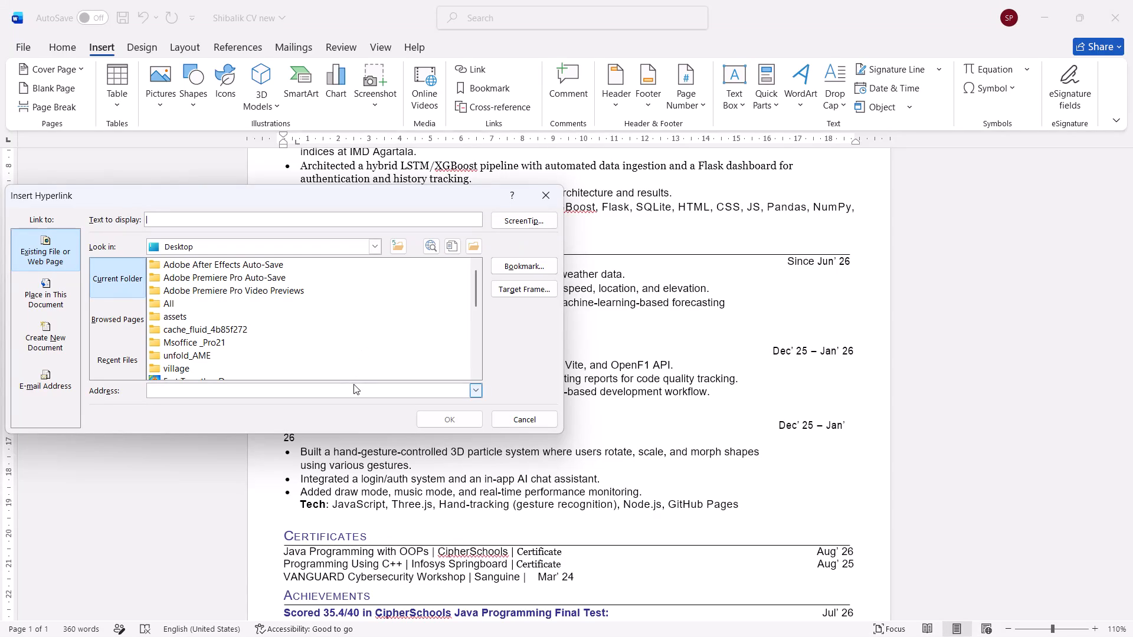
{"action": "left_click", "coordinate": [353, 386]}
{"action": "key", "text": "ctrl+v"}
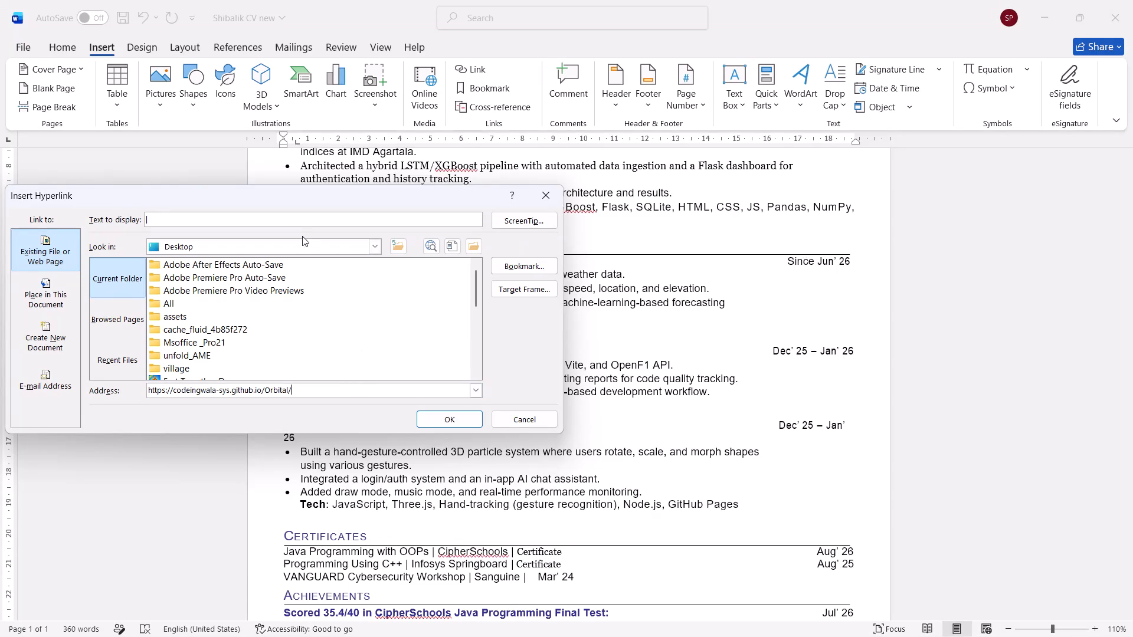
{"action": "left_click", "coordinate": [291, 215]}
{"action": "left_click", "coordinate": [476, 216]}
{"action": "key", "text": "BackSpace"}
{"action": "key", "text": "BackSpace"}
{"action": "key", "text": "BackSpace"}
{"action": "key", "text": "BackSpace"}
{"action": "key", "text": "BackSpace"}
{"action": "key", "text": "BackSpace"}
{"action": "key", "text": "BackSpace"}
{"action": "key", "text": "BackSpace"}
{"action": "key", "text": "BackSpace"}
{"action": "key", "text": "BackSpace"}
{"action": "key", "text": "BackSpace"}
{"action": "key", "text": "BackSpace"}
{"action": "key", "text": "BackSpace"}
{"action": "key", "text": "BackSpace"}
{"action": "key", "text": "BackSpace"}
{"action": "key", "text": "BackSpace"}
{"action": "key", "text": "BackSpace"}
{"action": "key", "text": "BackSpace"}
{"action": "key", "text": "BackSpace"}
{"action": "key", "text": "BackSpace"}
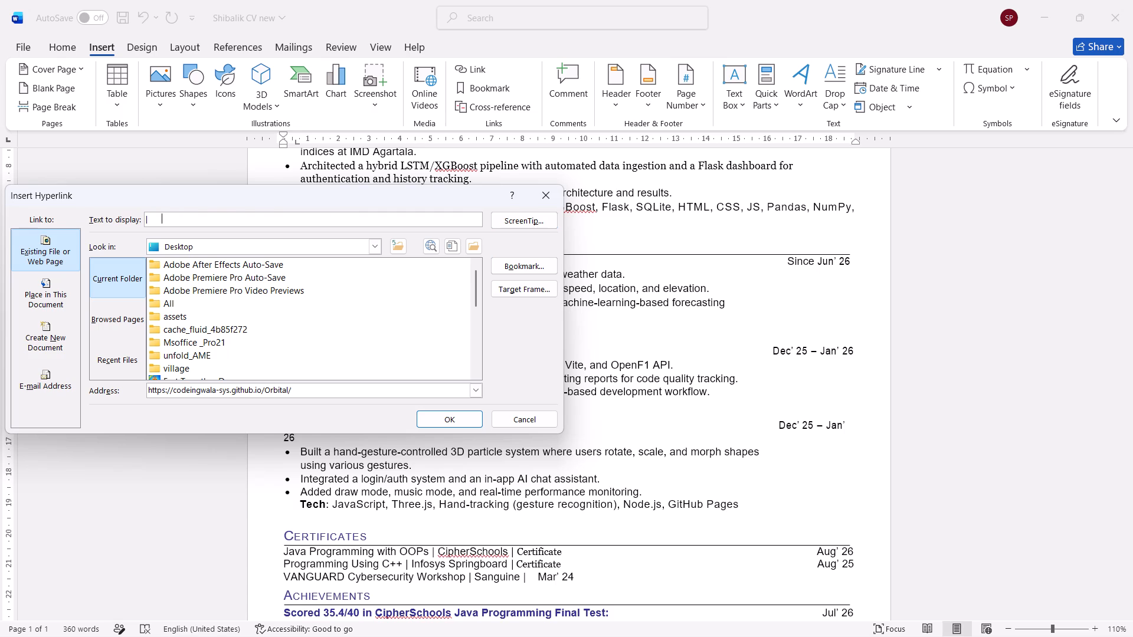
{"action": "key", "text": "BackSpace"}
{"action": "key", "text": "BackSpace"}
{"action": "key", "text": "BackSpace"}
{"action": "key", "text": "BackSpace"}
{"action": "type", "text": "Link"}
{"action": "left_click", "coordinate": [441, 415]}
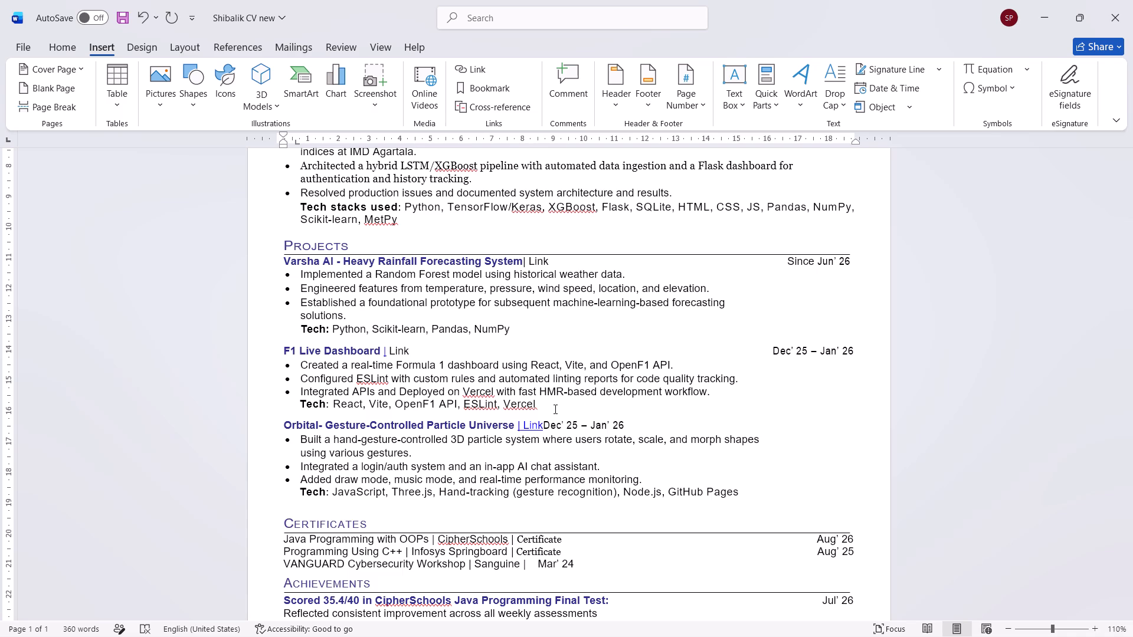
Insert spaces between the Orbital heading's link and its "Dec' 25 – Jan' 26" date to shift the date toward the right margin.
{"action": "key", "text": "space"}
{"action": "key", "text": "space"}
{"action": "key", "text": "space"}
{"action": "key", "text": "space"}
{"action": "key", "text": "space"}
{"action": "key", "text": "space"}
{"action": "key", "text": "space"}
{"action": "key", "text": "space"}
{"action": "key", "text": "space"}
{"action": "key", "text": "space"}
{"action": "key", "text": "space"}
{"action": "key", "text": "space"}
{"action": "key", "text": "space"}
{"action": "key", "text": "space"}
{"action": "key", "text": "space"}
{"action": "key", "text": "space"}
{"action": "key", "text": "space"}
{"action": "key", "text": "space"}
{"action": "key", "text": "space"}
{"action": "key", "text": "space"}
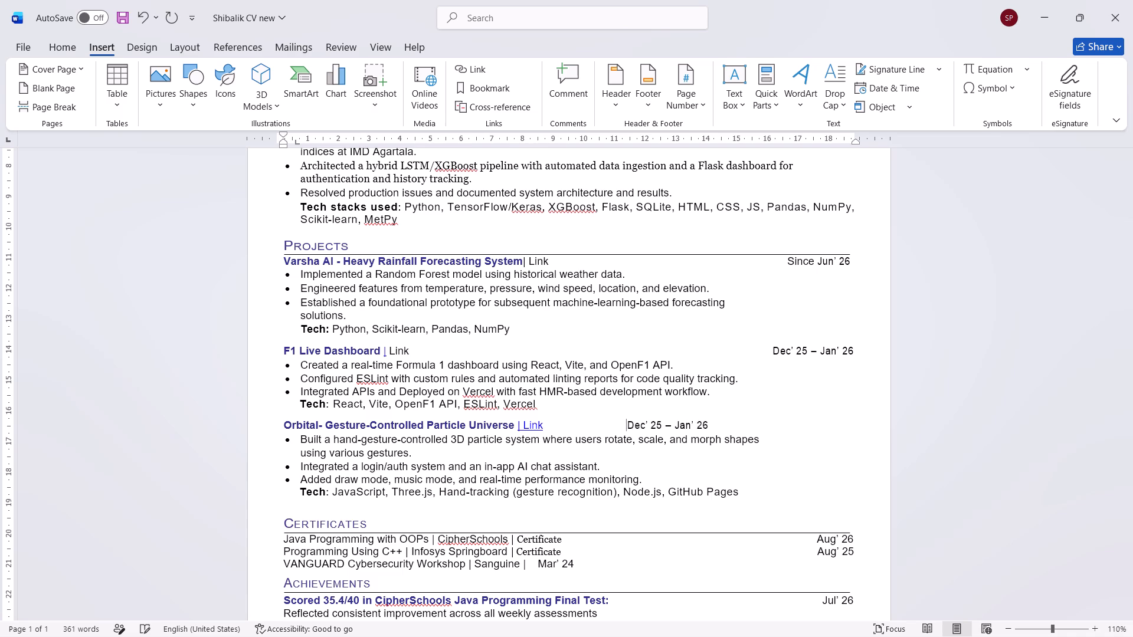
Pad the Orbital project heading with spaces so its "Dec' 25 – Jan' 26" date lines up with the dates of the projects above.
{"action": "key", "text": "space"}
{"action": "key", "text": "space"}
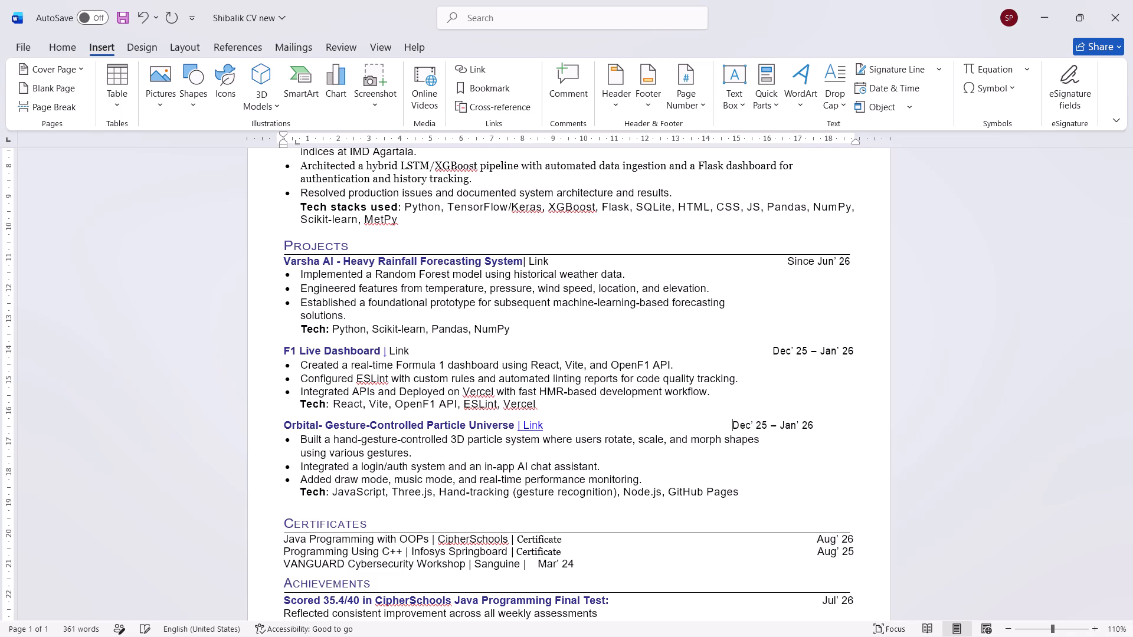
{"action": "key", "text": "space"}
{"action": "key", "text": "space"}
{"action": "key", "text": "space"}
{"action": "key", "text": "space"}
{"action": "key", "text": "space"}
{"action": "key", "text": "space"}
{"action": "key", "text": "space"}
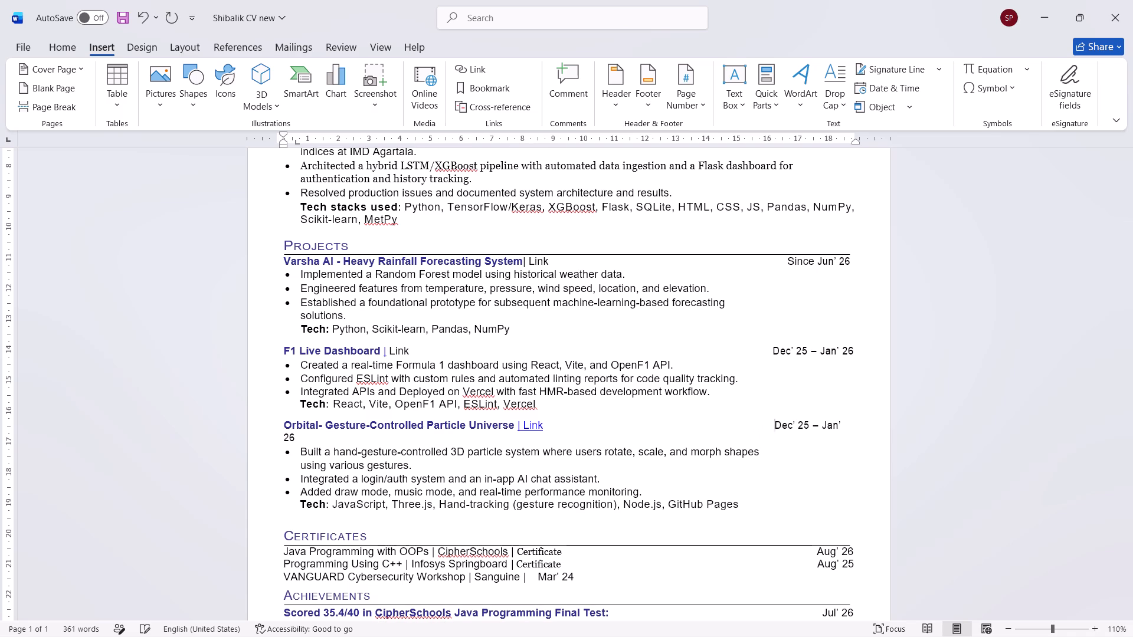
{"action": "key", "text": "BackSpace"}
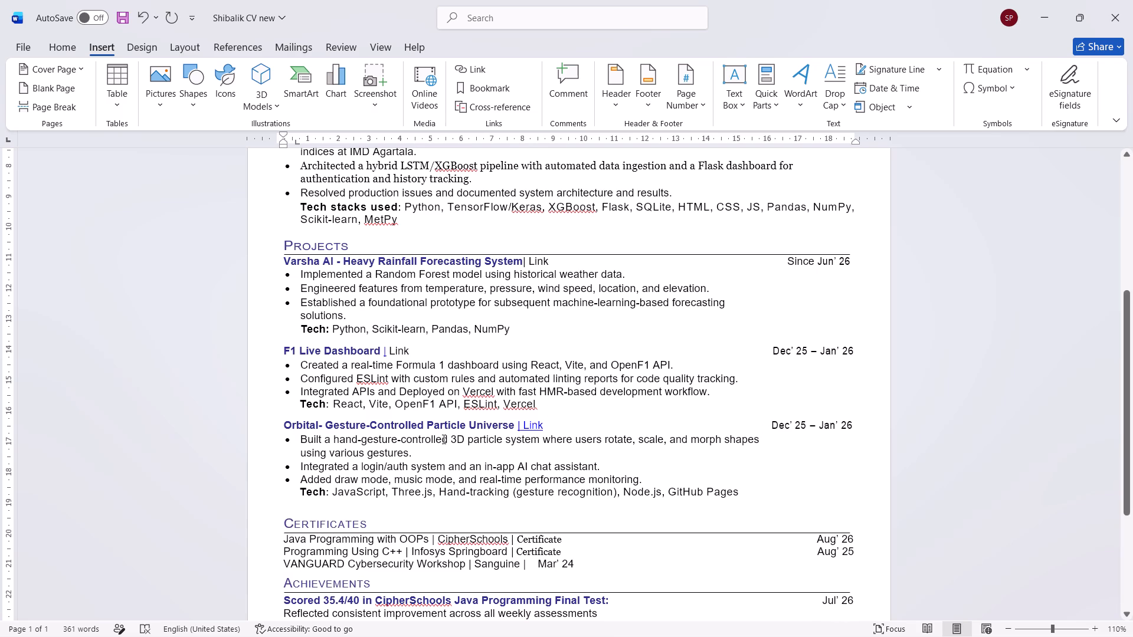
Select the "Link" hyperlink text after the Orbital project heading for reformatting in the style of the other project links.
{"action": "left_click_drag", "start_coordinate": [542, 427], "coordinate": [542, 427]}
{"action": "left_click_drag", "start_coordinate": [542, 427], "coordinate": [520, 426]}
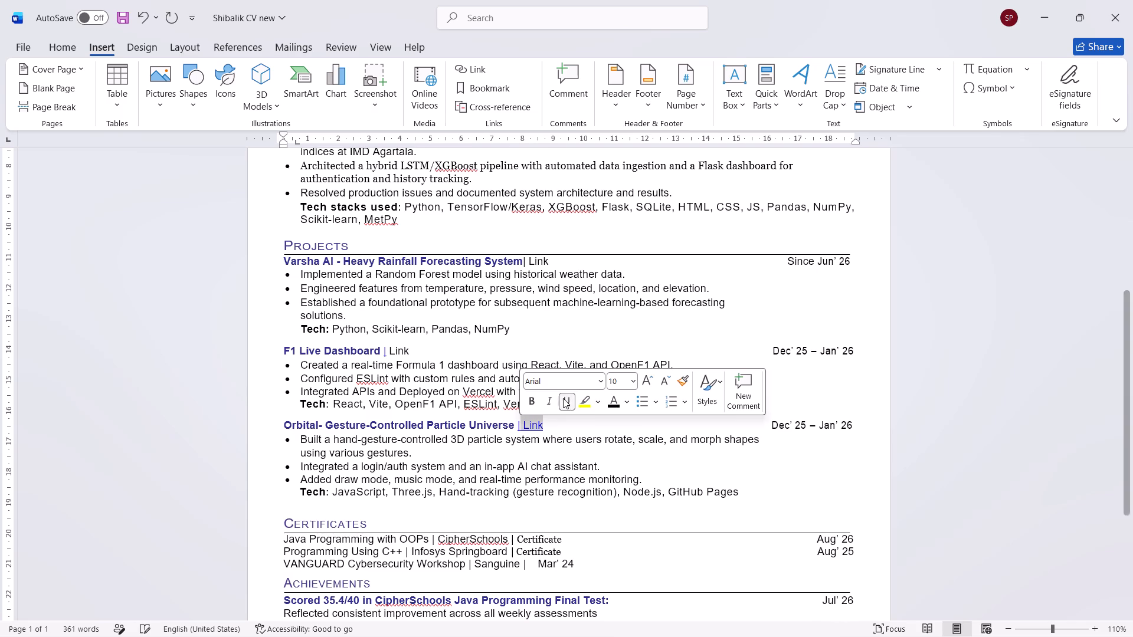
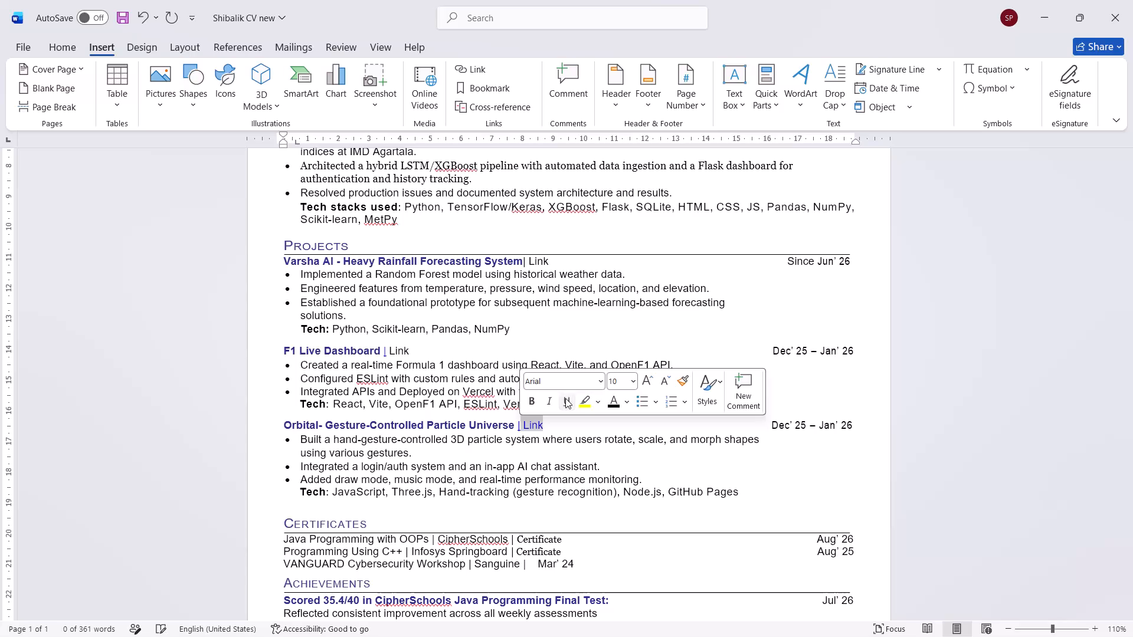
Set the font colour of the selected "Link" text after the Orbital project heading to black.
{"action": "left_click", "coordinate": [615, 404]}
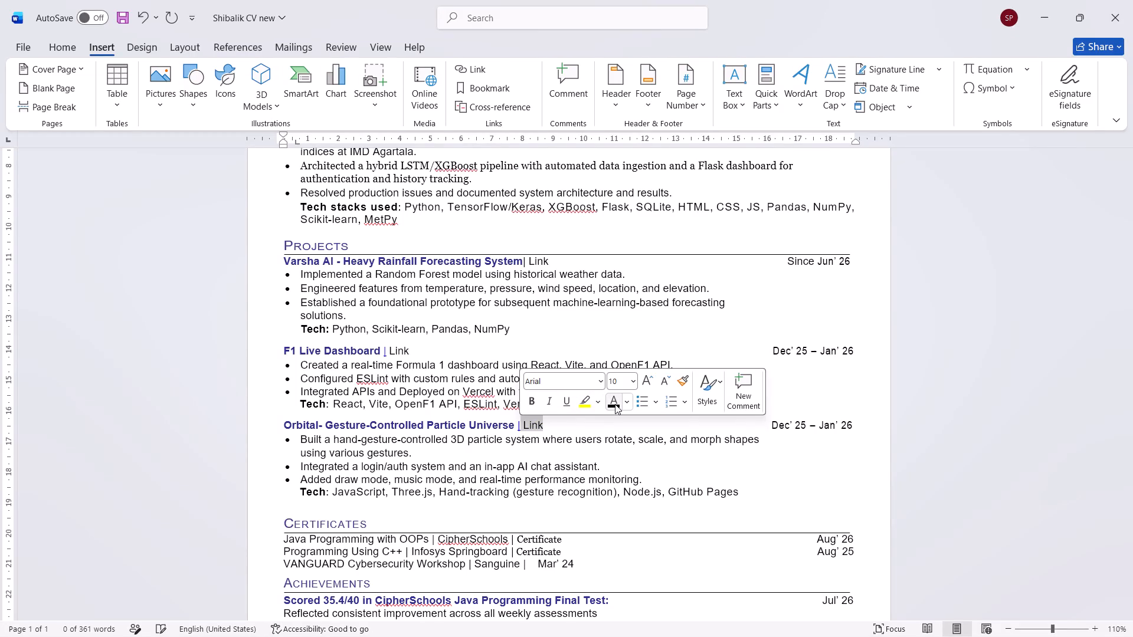
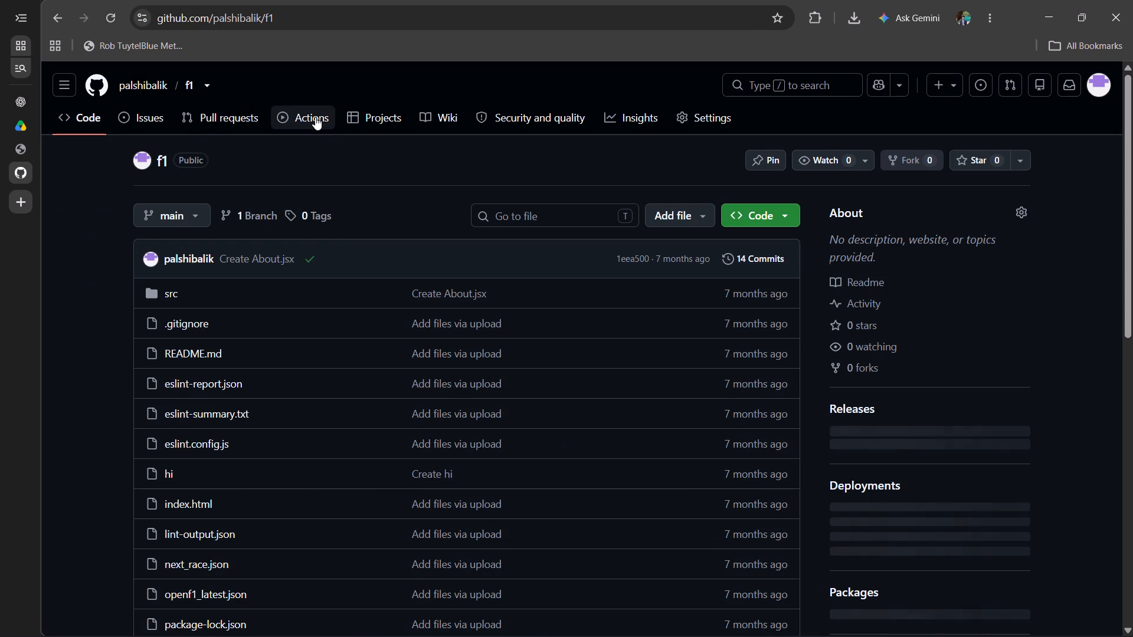
Open the workflow runs of the f1 repository on GitHub to look for its Pages deployment.
{"action": "left_click", "coordinate": [315, 117]}
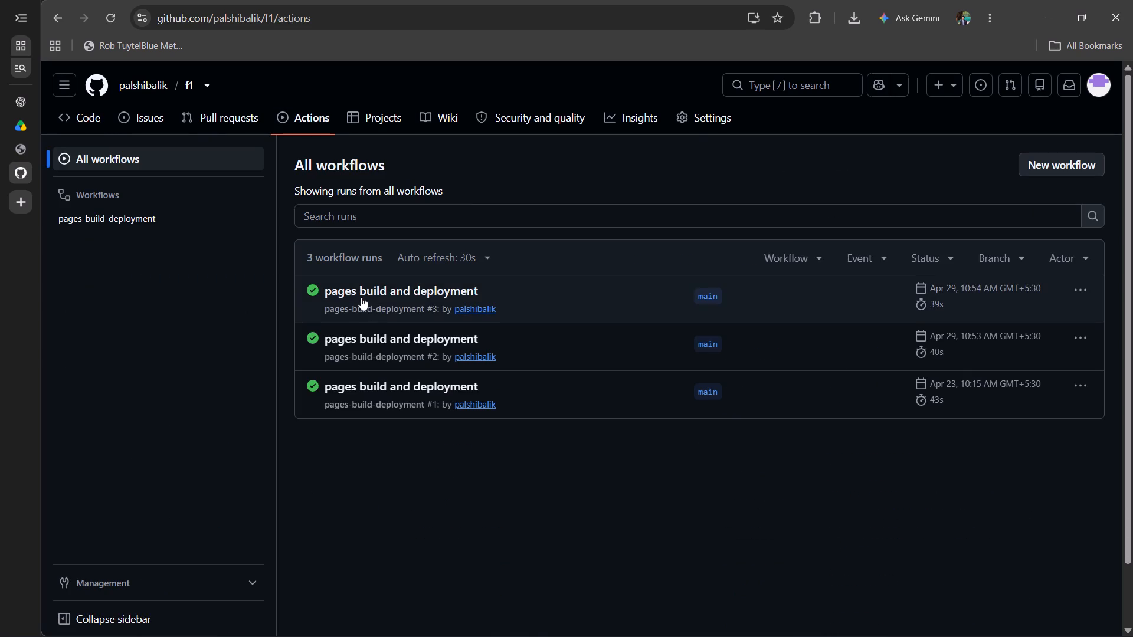
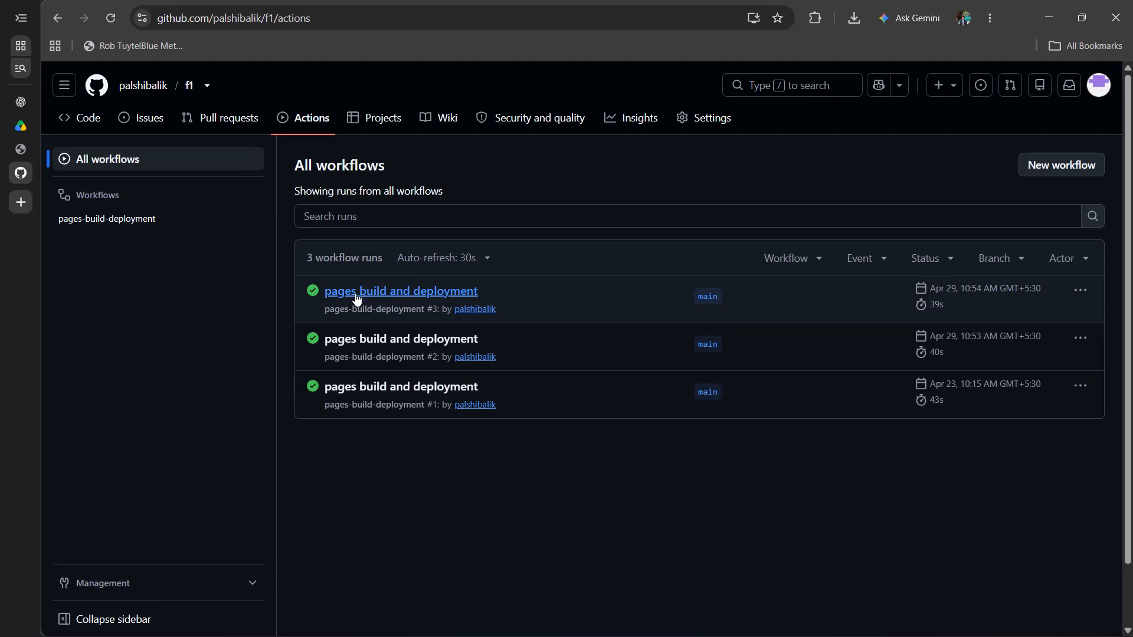
Open the most recent pages build and deployment run of the f1 repository to find its deployed site link.
{"action": "left_click", "coordinate": [357, 294]}
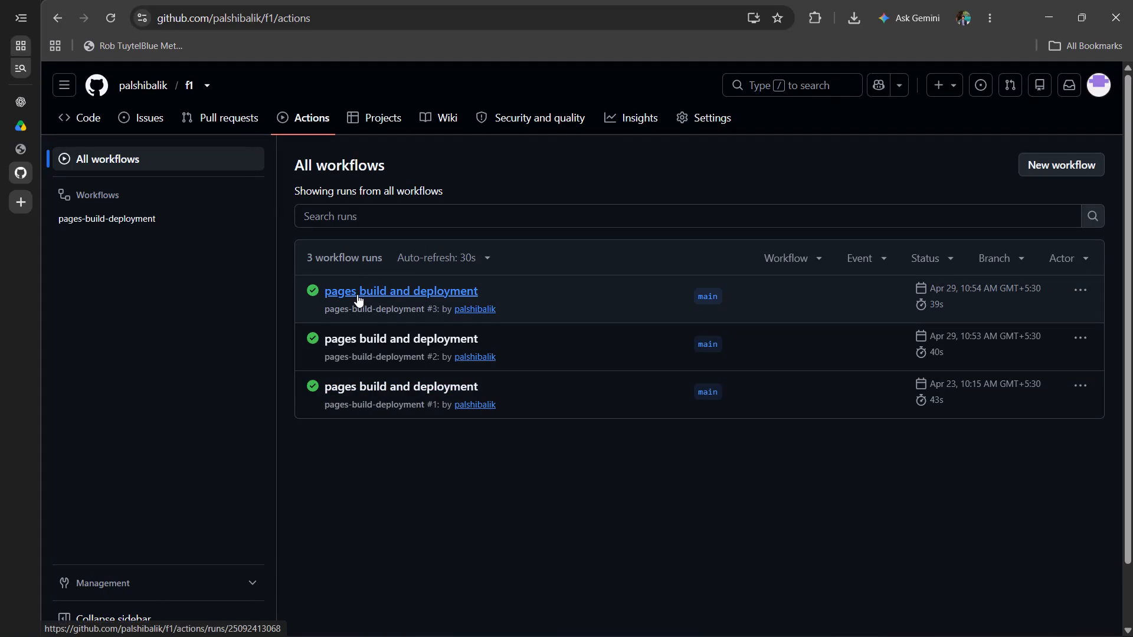
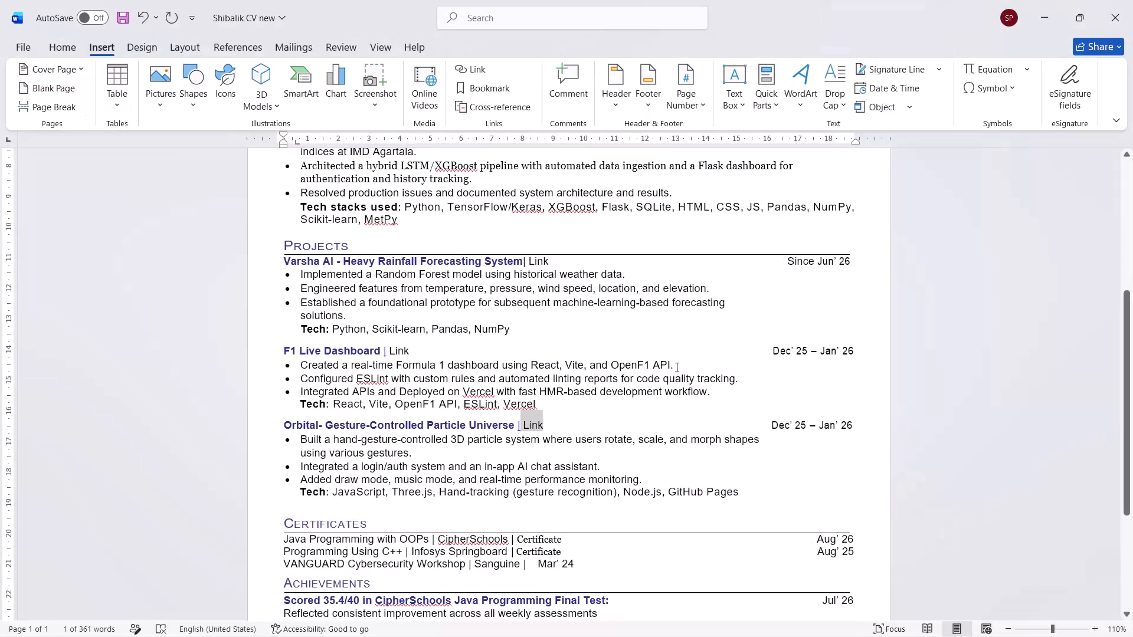
Save the CV document.
{"action": "key", "text": "ctrl+s"}
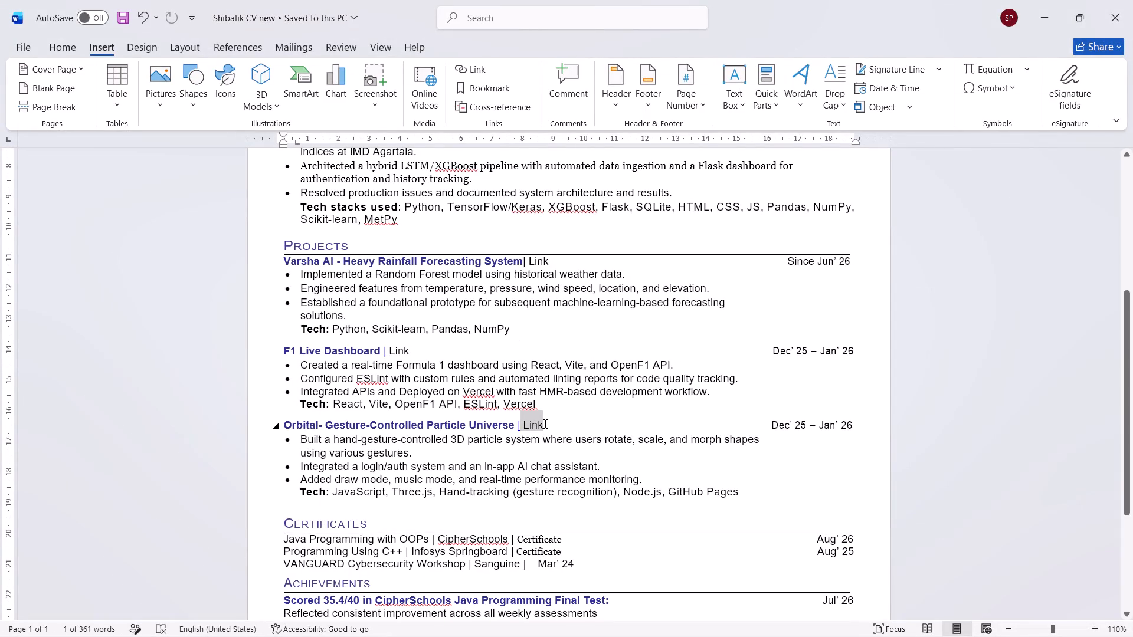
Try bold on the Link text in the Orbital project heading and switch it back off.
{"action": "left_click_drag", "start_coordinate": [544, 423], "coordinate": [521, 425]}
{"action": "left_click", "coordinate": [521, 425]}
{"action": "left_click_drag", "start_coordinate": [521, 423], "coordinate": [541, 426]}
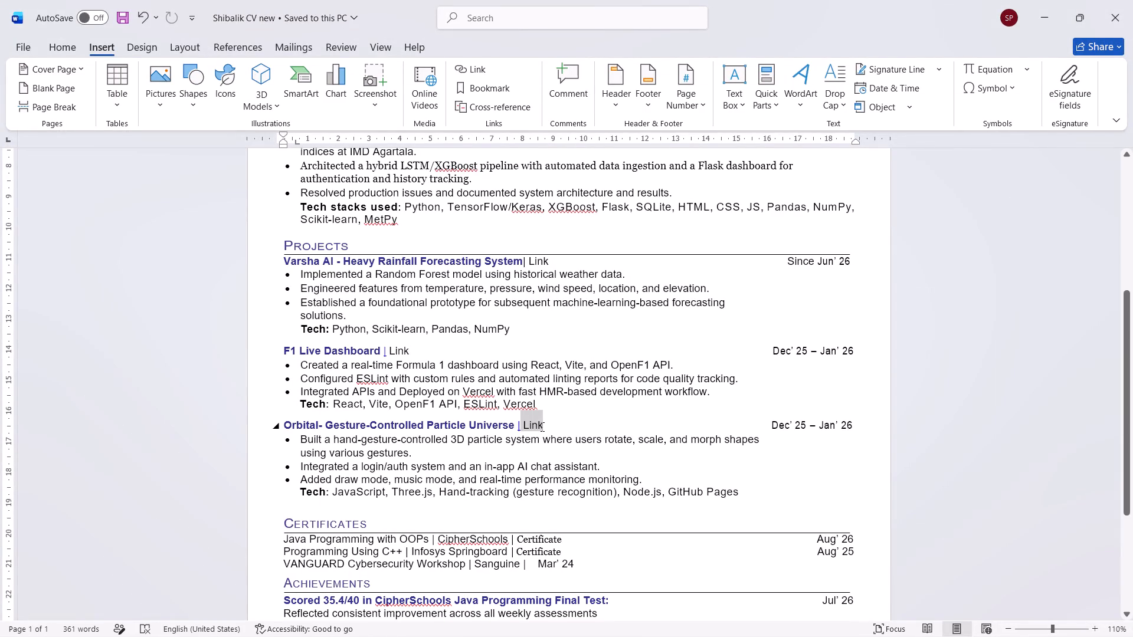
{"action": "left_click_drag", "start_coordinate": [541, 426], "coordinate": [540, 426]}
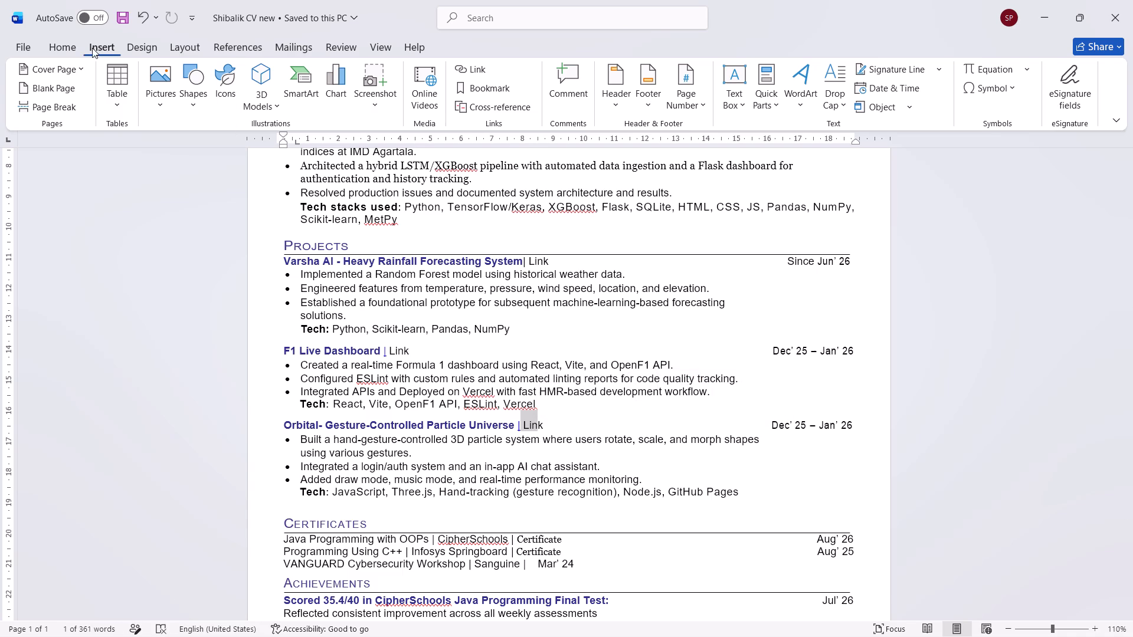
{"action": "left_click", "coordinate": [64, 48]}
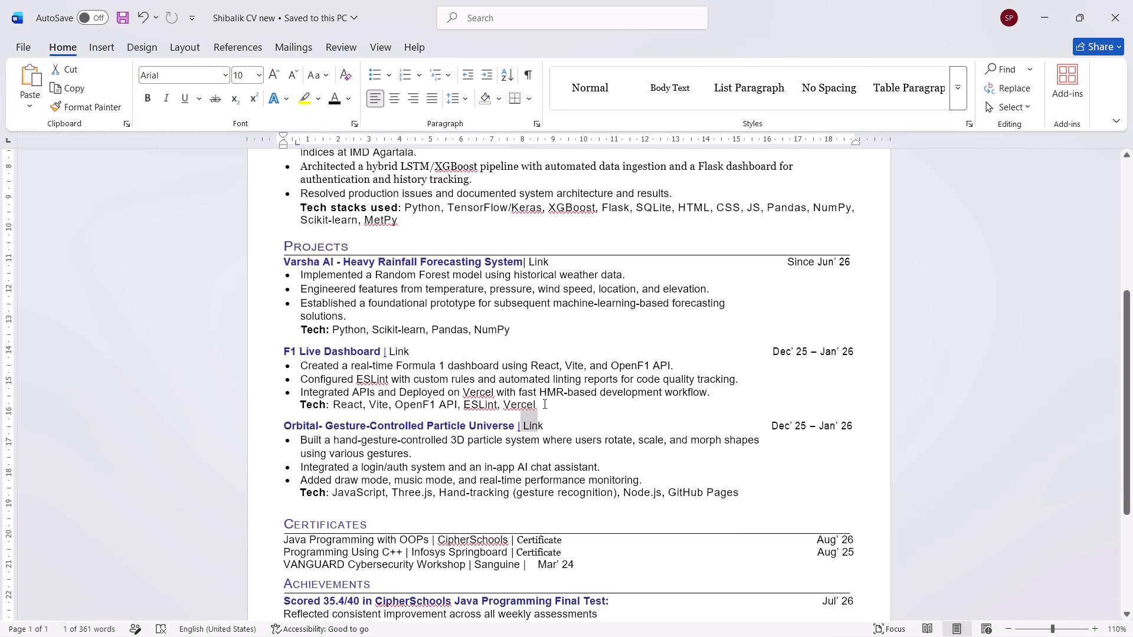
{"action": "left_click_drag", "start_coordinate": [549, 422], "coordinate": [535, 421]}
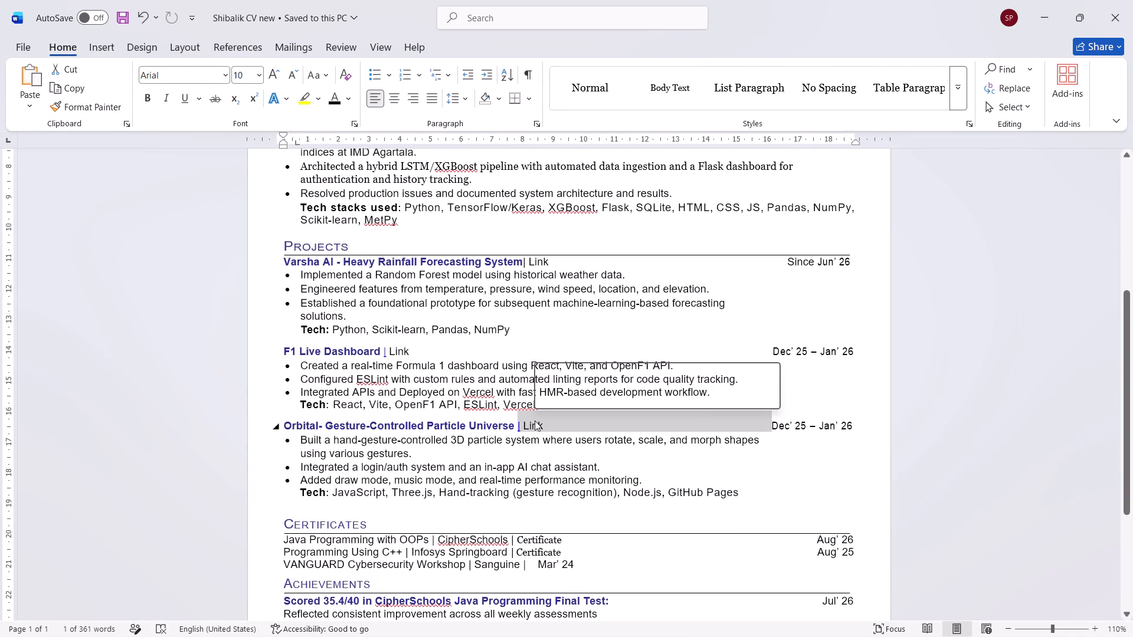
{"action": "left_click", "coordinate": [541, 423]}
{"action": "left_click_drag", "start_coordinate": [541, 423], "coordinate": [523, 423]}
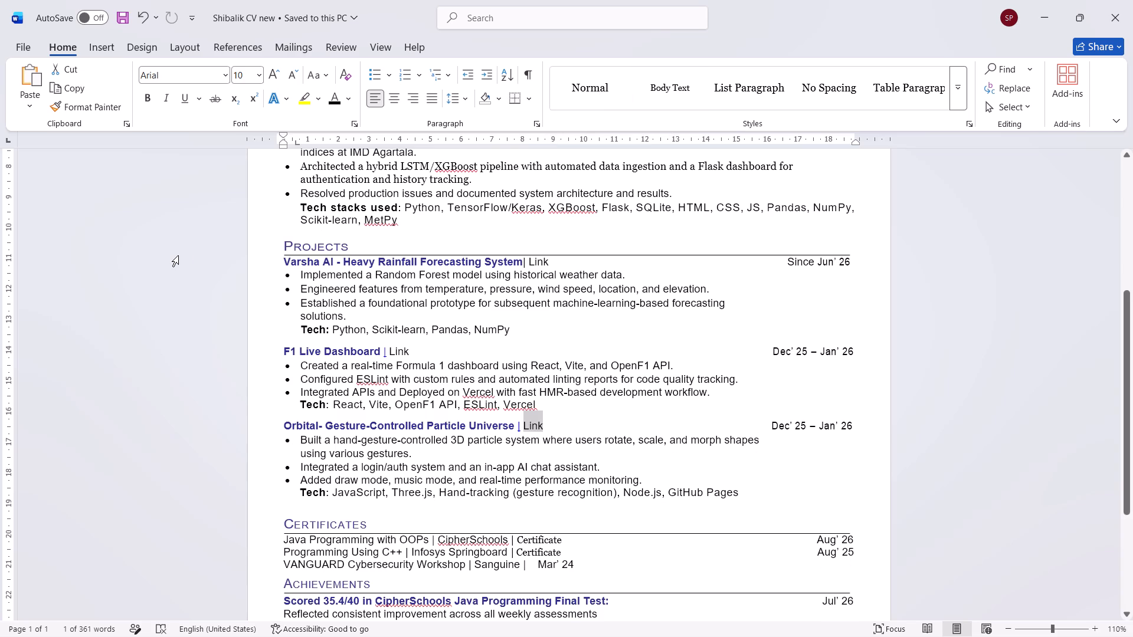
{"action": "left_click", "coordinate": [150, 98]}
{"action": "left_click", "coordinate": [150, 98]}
Follow the Link in the Varsha AI project heading to check the site it opens, and close that page.
{"action": "left_click", "coordinate": [526, 353]}
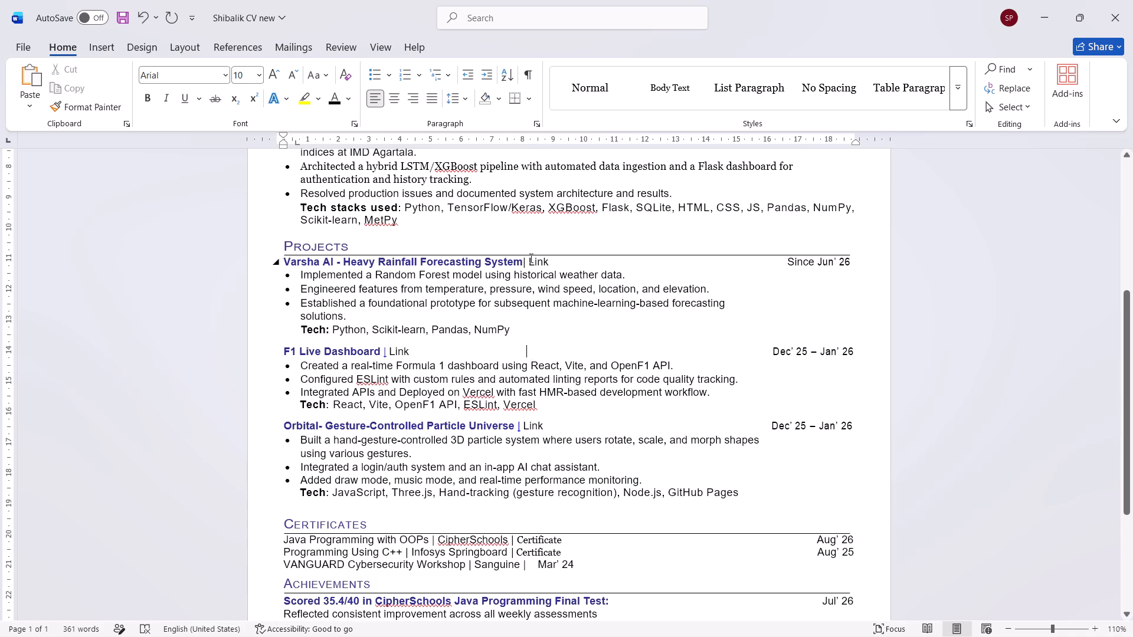
{"action": "left_click", "coordinate": [539, 260]}
{"action": "left_click", "coordinate": [539, 260]}
{"action": "left_click", "coordinate": [587, 232]}
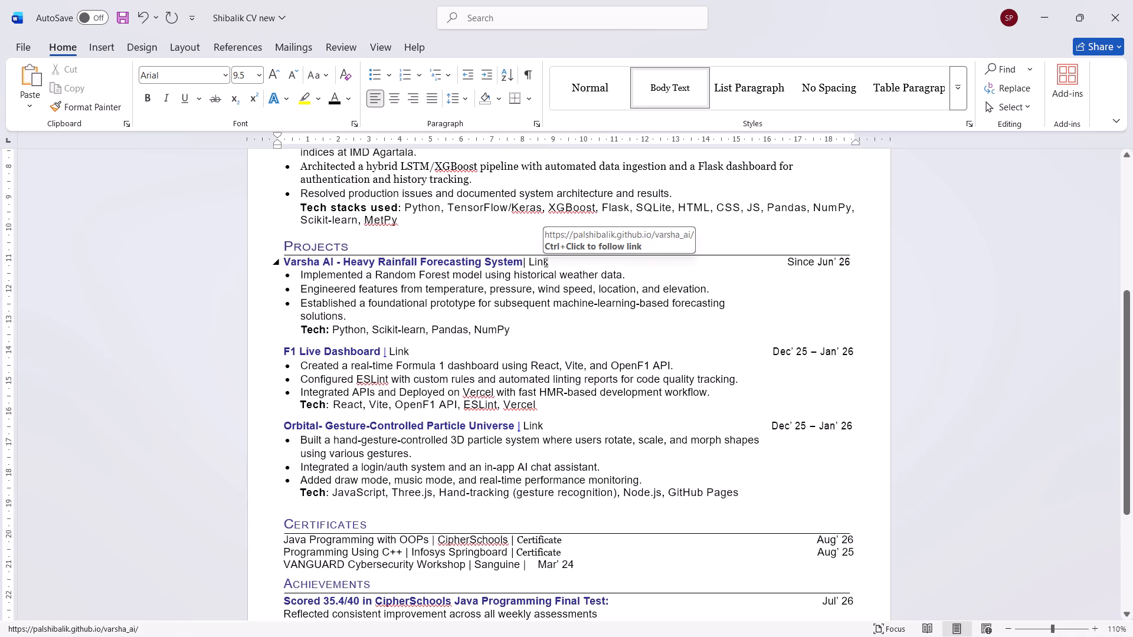
{"action": "left_click", "coordinate": [542, 261], "text": "ctrl"}
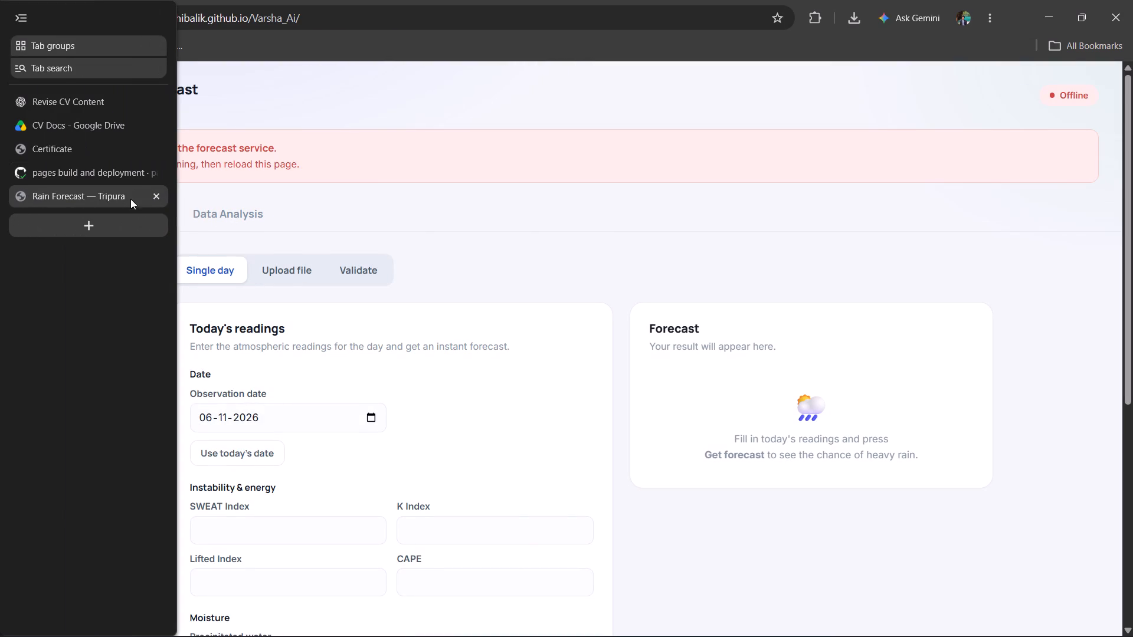
{"action": "left_click", "coordinate": [156, 196]}
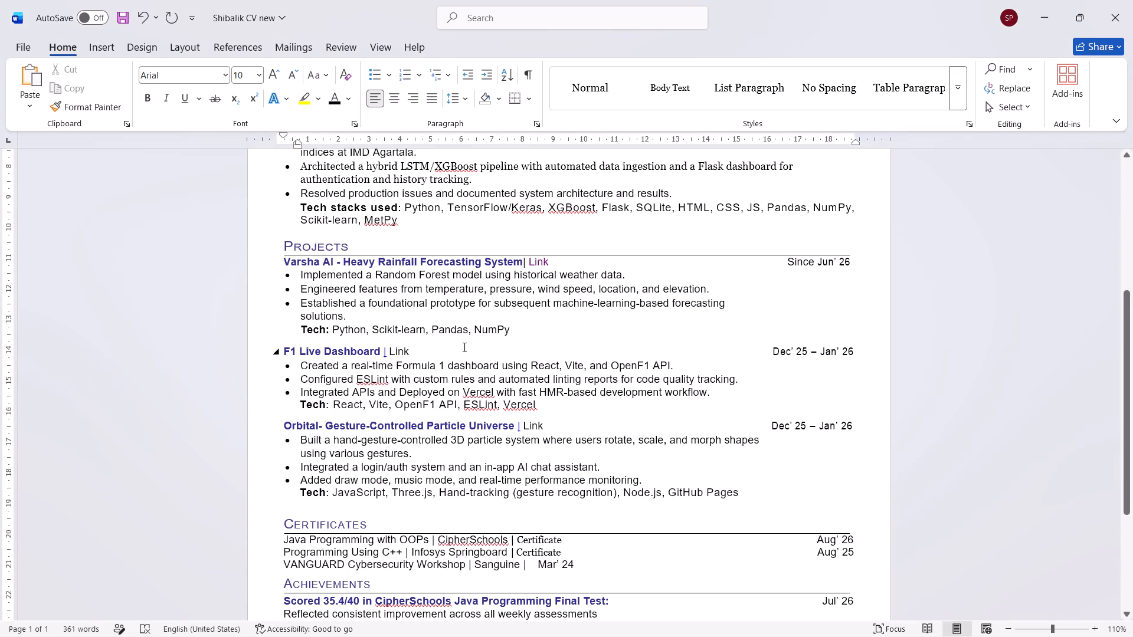
Save the CV document.
{"action": "scroll", "coordinate": [482, 334], "scroll_direction": "down", "scroll_amount": 1}
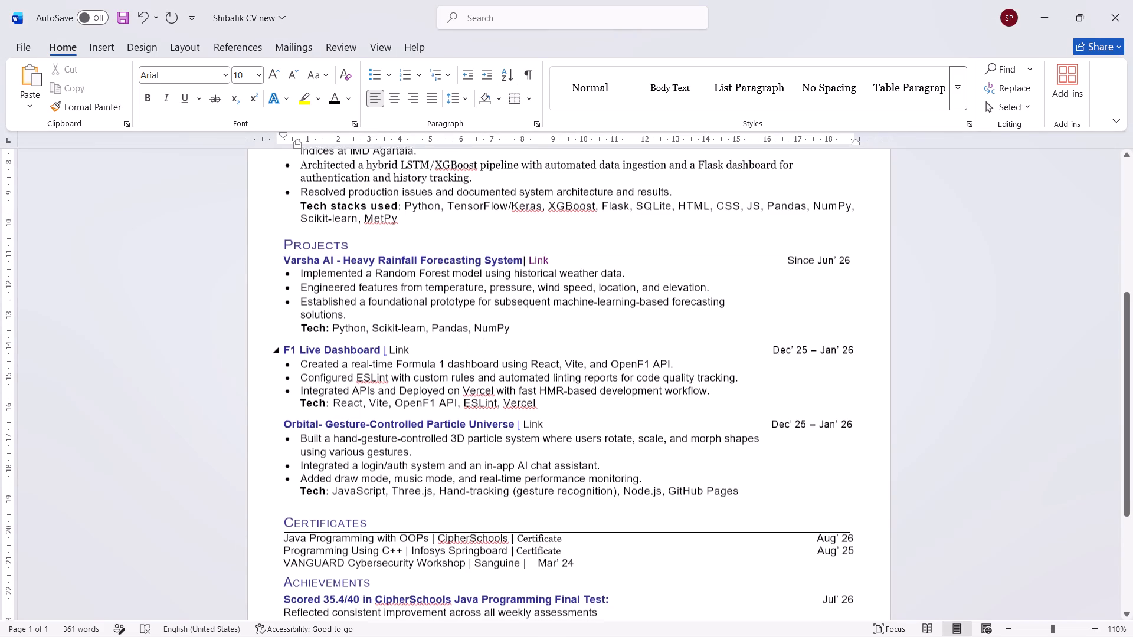
{"action": "scroll", "coordinate": [482, 334], "scroll_direction": "down", "scroll_amount": 1}
{"action": "key", "text": "ctrl+s"}
Pad the VANGUARD Cybersecurity Workshop line with spaces so Mar' 24 lines up with the other certificate dates, and save the CV.
{"action": "scroll", "coordinate": [482, 334], "scroll_direction": "down", "scroll_amount": 1}
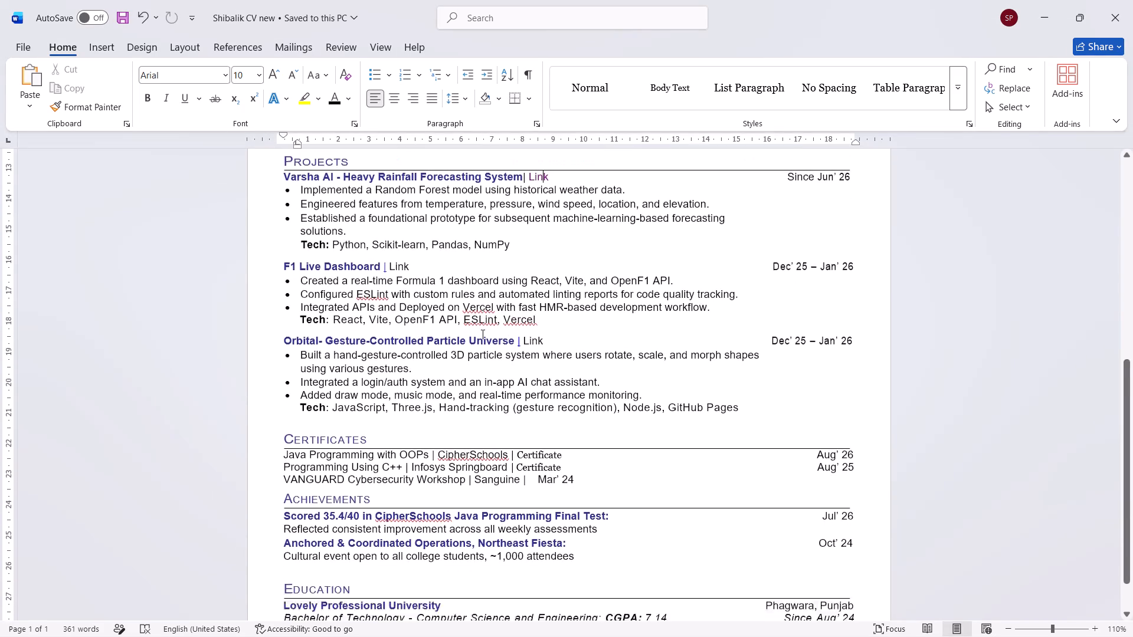
{"action": "scroll", "coordinate": [482, 334], "scroll_direction": "down", "scroll_amount": 2}
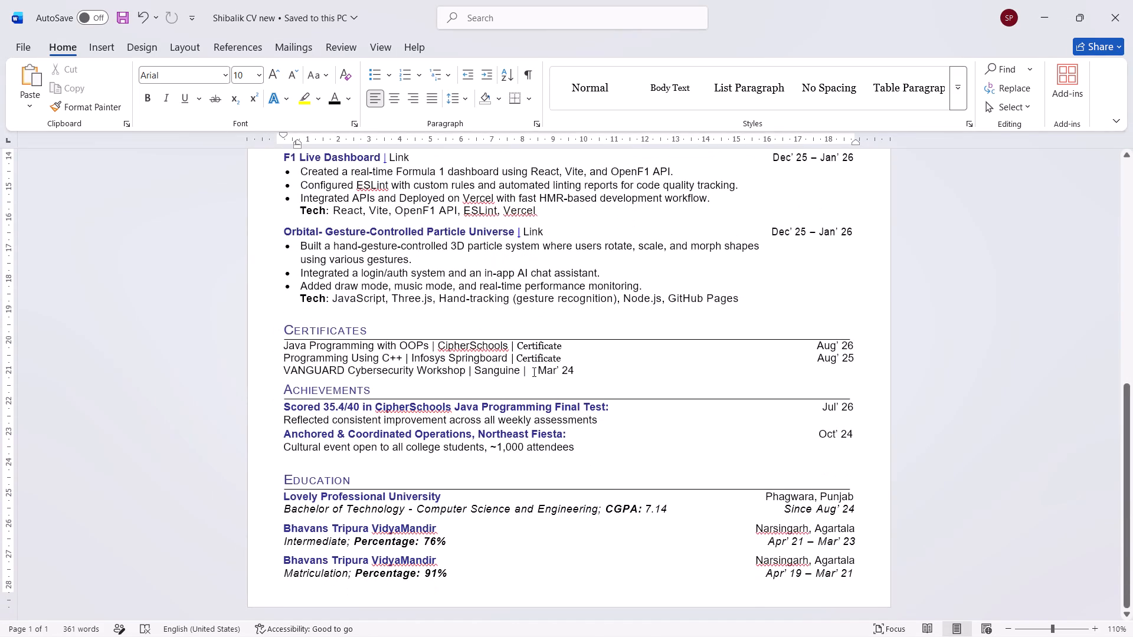
{"action": "left_click", "coordinate": [533, 370]}
{"action": "key", "text": "space"}
{"action": "key", "text": "space"}
{"action": "key", "text": "space"}
{"action": "key", "text": "space"}
{"action": "key", "text": "space"}
{"action": "key", "text": "space"}
{"action": "key", "text": "space"}
{"action": "key", "text": "space"}
{"action": "key", "text": "space"}
{"action": "key", "text": "space"}
{"action": "key", "text": "space"}
{"action": "key", "text": "space"}
{"action": "key", "text": "space"}
{"action": "key", "text": "space"}
{"action": "key", "text": "space"}
{"action": "key", "text": "space"}
{"action": "key", "text": "space"}
{"action": "key", "text": "space"}
{"action": "key", "text": "space"}
{"action": "key", "text": "space"}
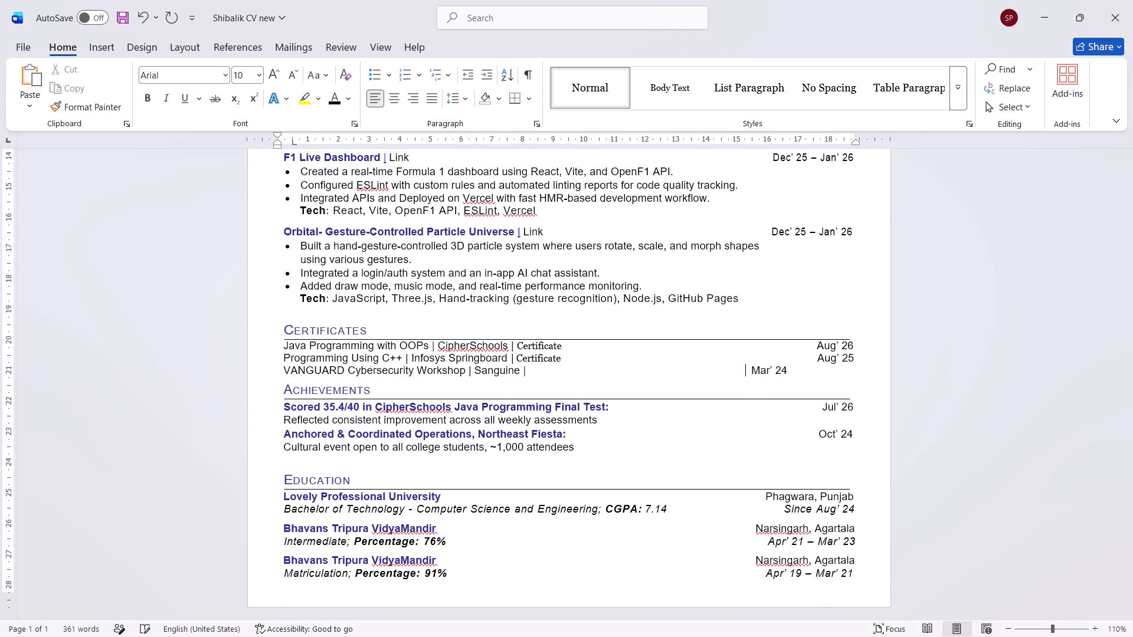
{"action": "key", "text": "space"}
{"action": "key", "text": "space"}
{"action": "key", "text": "space"}
{"action": "key", "text": "space"}
{"action": "key", "text": "space"}
{"action": "key", "text": "space"}
{"action": "key", "text": "space"}
{"action": "key", "text": "space"}
{"action": "key", "text": "space"}
{"action": "key", "text": "space"}
{"action": "key", "text": "space"}
{"action": "key", "text": "space"}
{"action": "key", "text": "space"}
{"action": "key", "text": "space"}
{"action": "key", "text": "space"}
{"action": "key", "text": "space"}
{"action": "key", "text": "space"}
{"action": "key", "text": "space"}
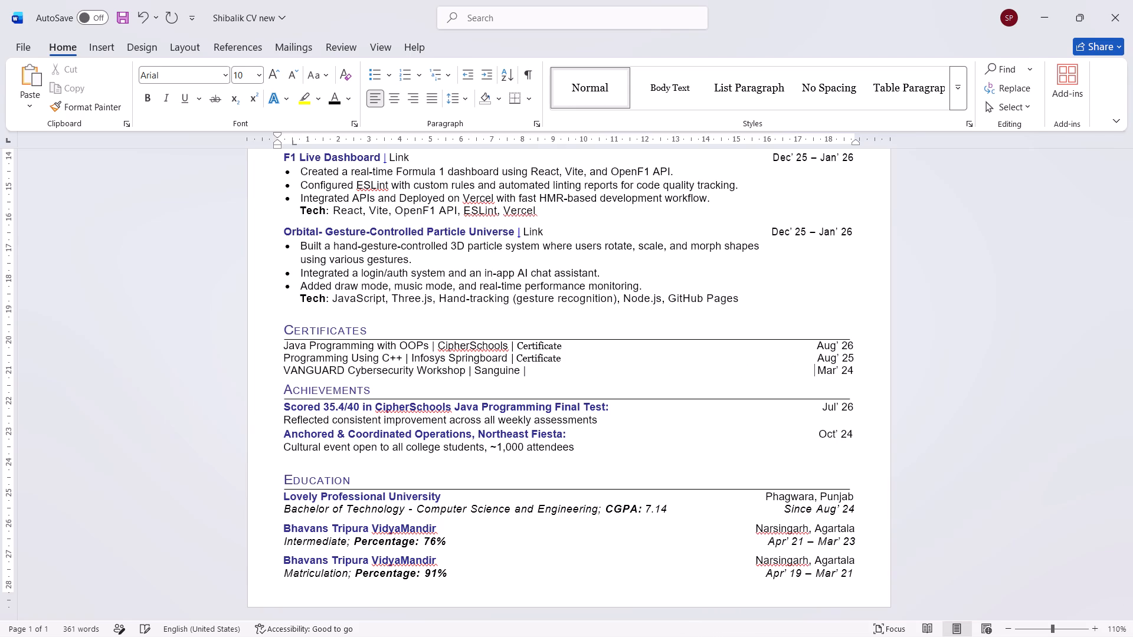
{"action": "key", "text": "space"}
{"action": "key", "text": "BackSpace"}
{"action": "key", "text": "ctrl+s"}
{"action": "scroll", "coordinate": [533, 370], "scroll_direction": "down", "scroll_amount": 1}
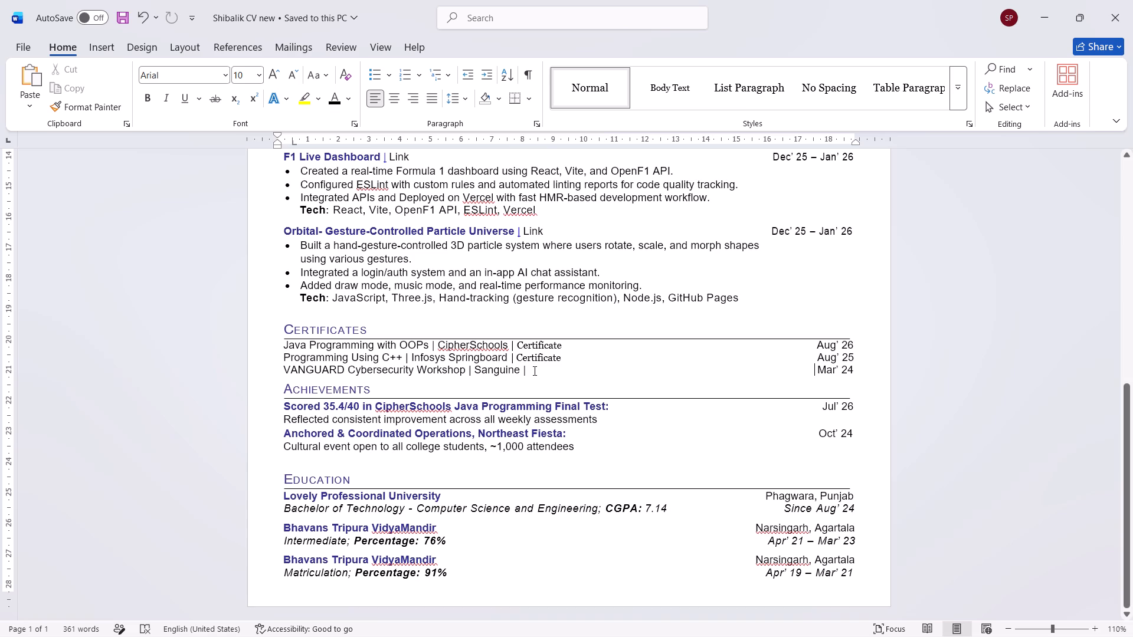
{"action": "scroll", "coordinate": [533, 370], "scroll_direction": "down", "scroll_amount": 2}
{"action": "key", "text": "ctrl+s"}
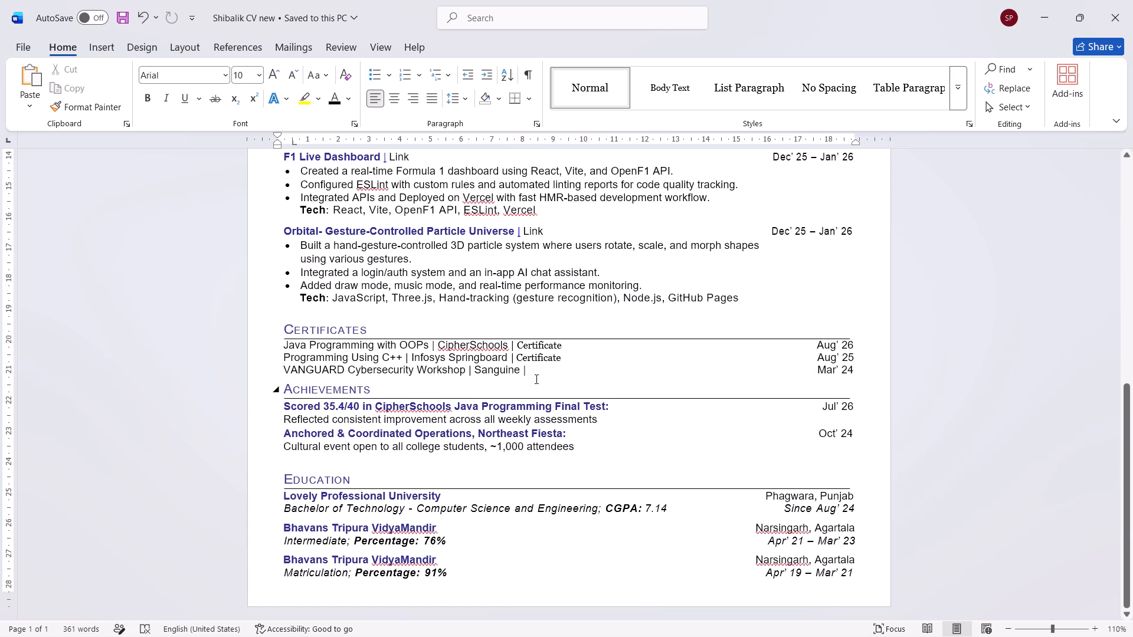